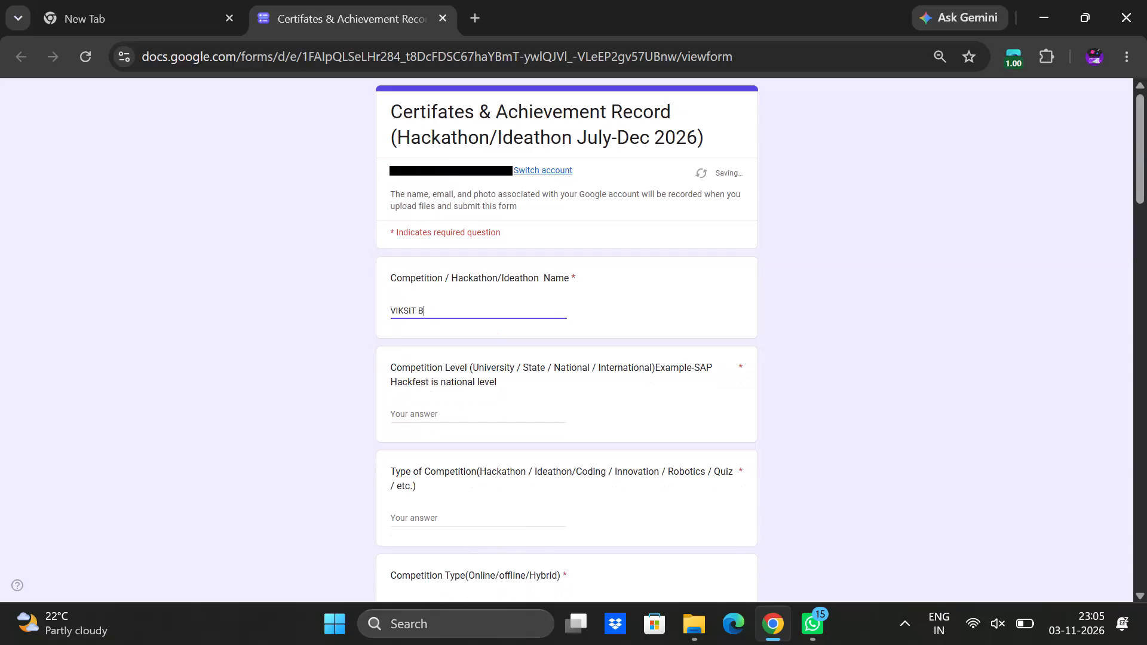
Complete the Competition / Hackathon/Ideathon Name answer as VIKSIT BHARAT IDEATHON.
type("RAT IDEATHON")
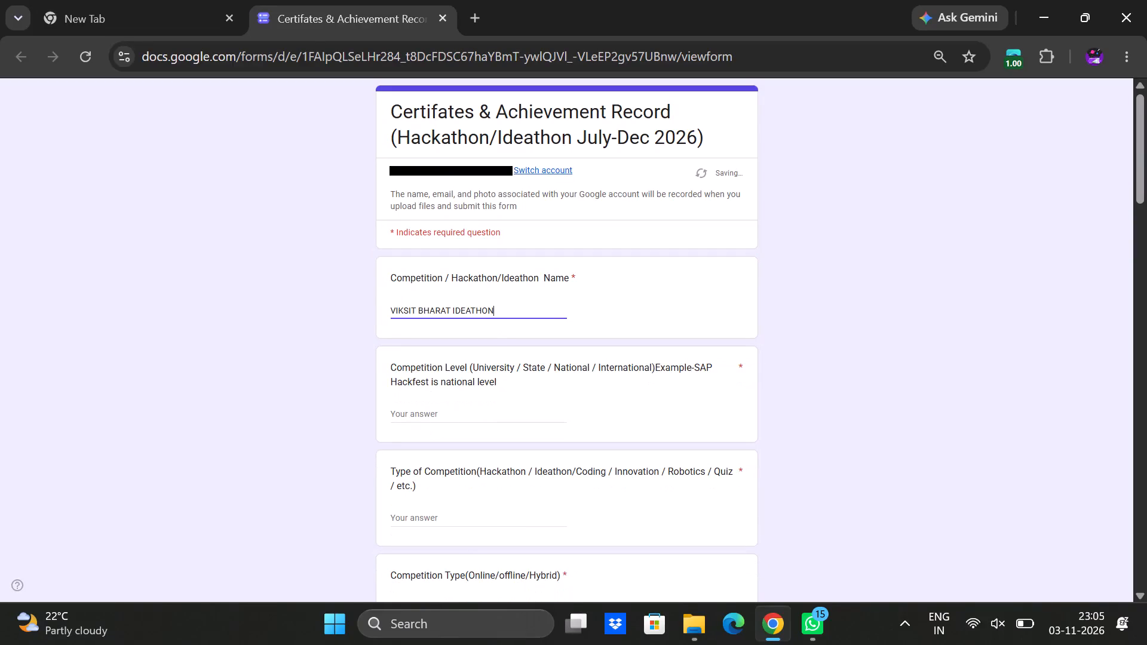
left_click(632, 405)
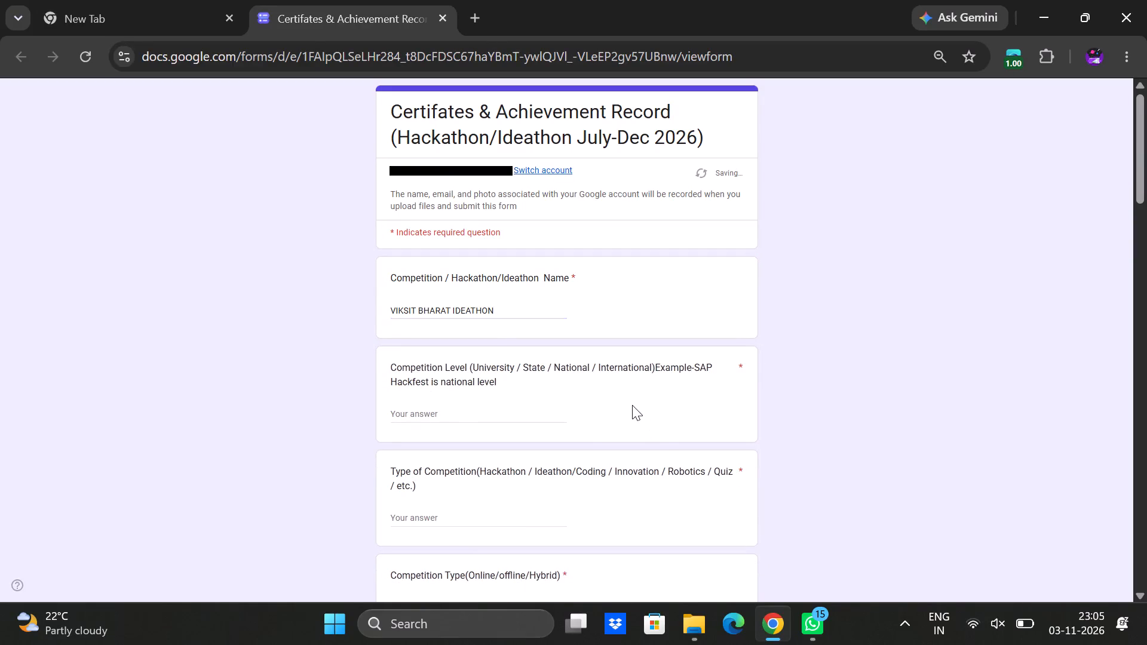
Answer the Competition Level question with UNIVERSITY LEVEL.
left_click(511, 416)
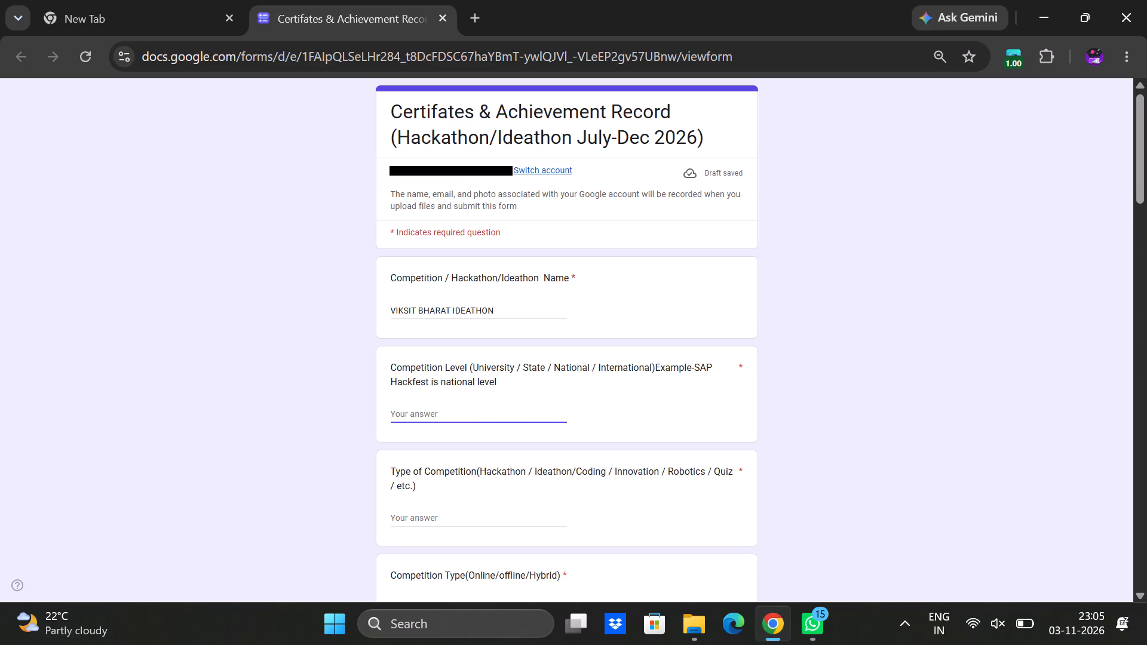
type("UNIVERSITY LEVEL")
Answer the Type of Competition question with IDEATHON.
scroll(511, 416, "down", 1)
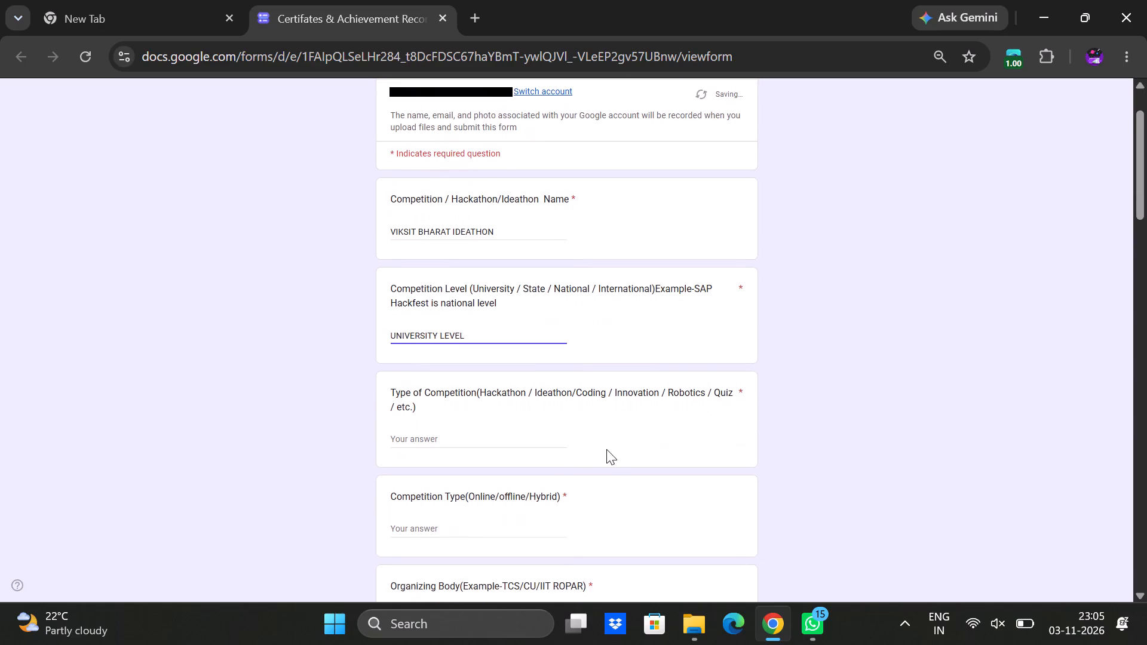
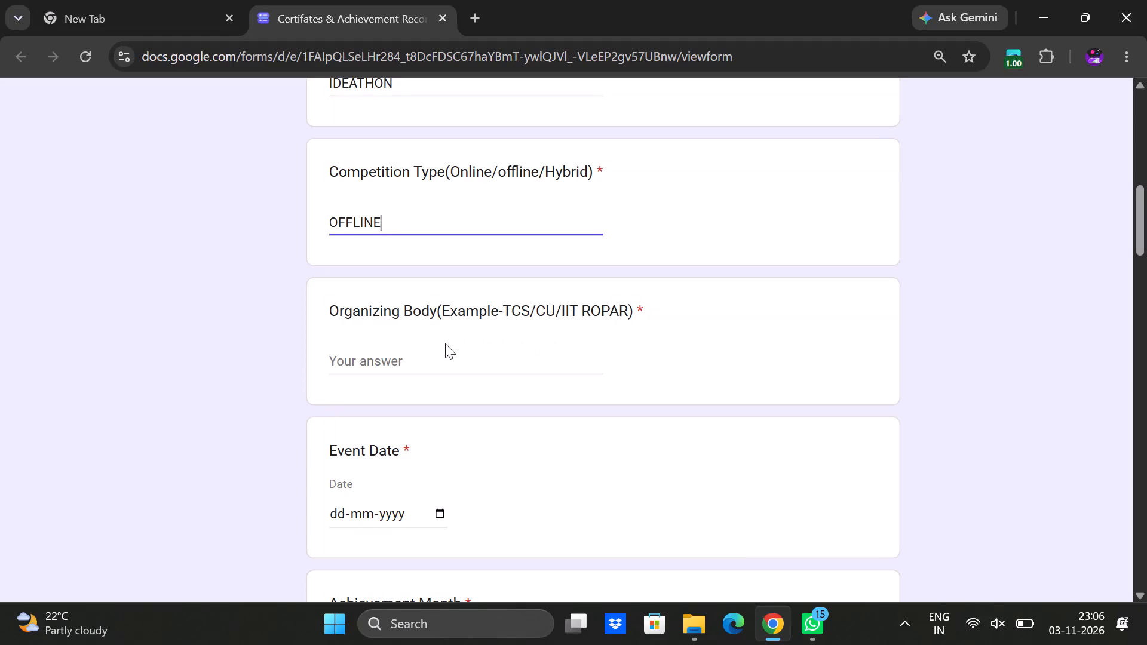
Answer the Organizing Body question with CHANDIGARH UNIVERSITY.
left_click(438, 360)
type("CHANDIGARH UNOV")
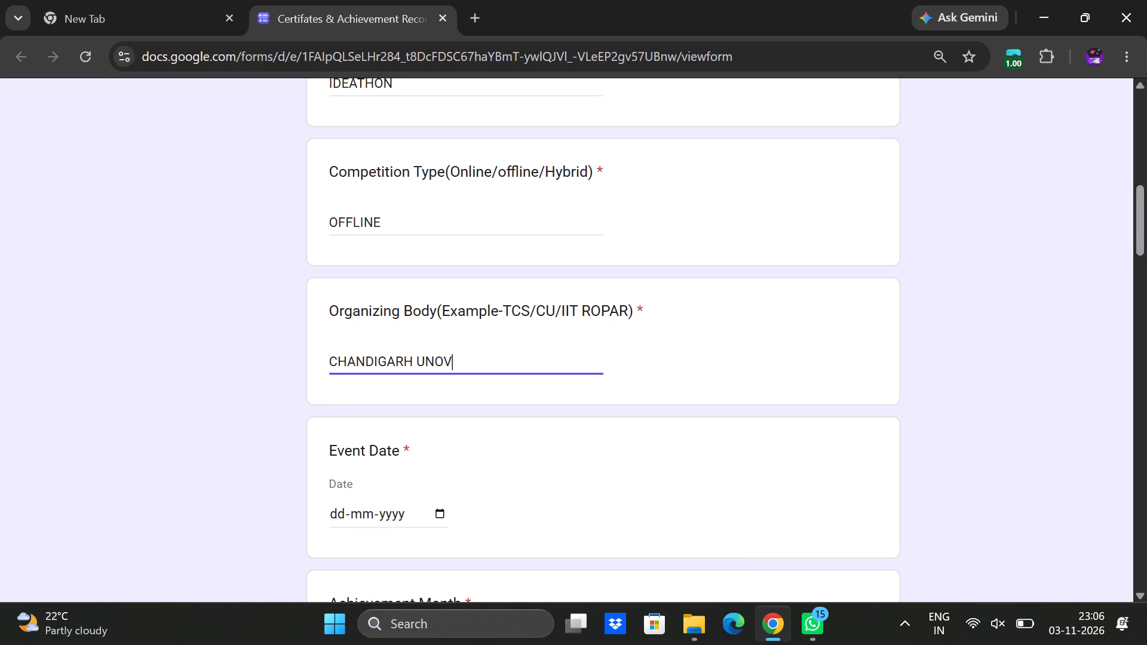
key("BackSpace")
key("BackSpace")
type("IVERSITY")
scroll(438, 360, "down", 1)
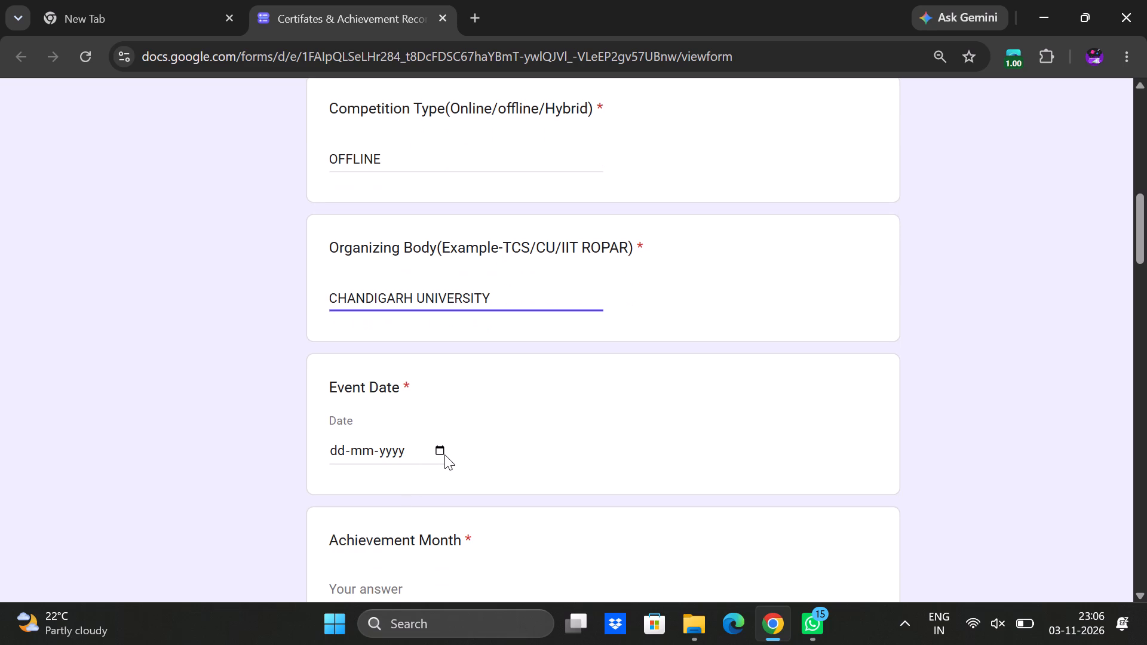
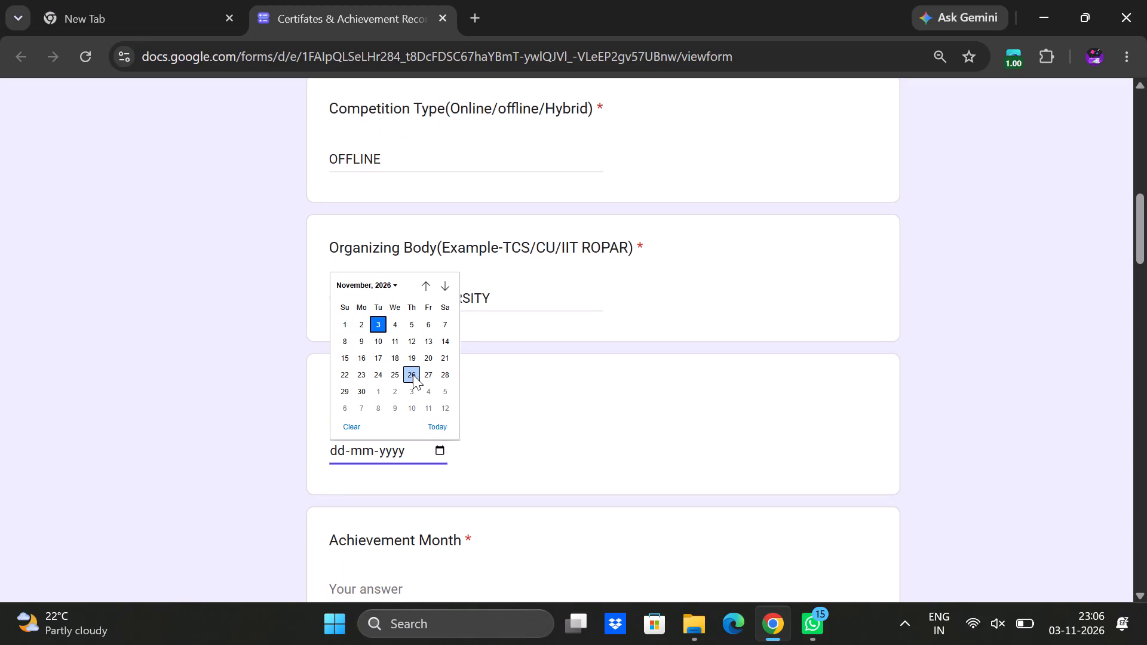
Set the Event Date to 23-09-2026.
left_click(424, 288)
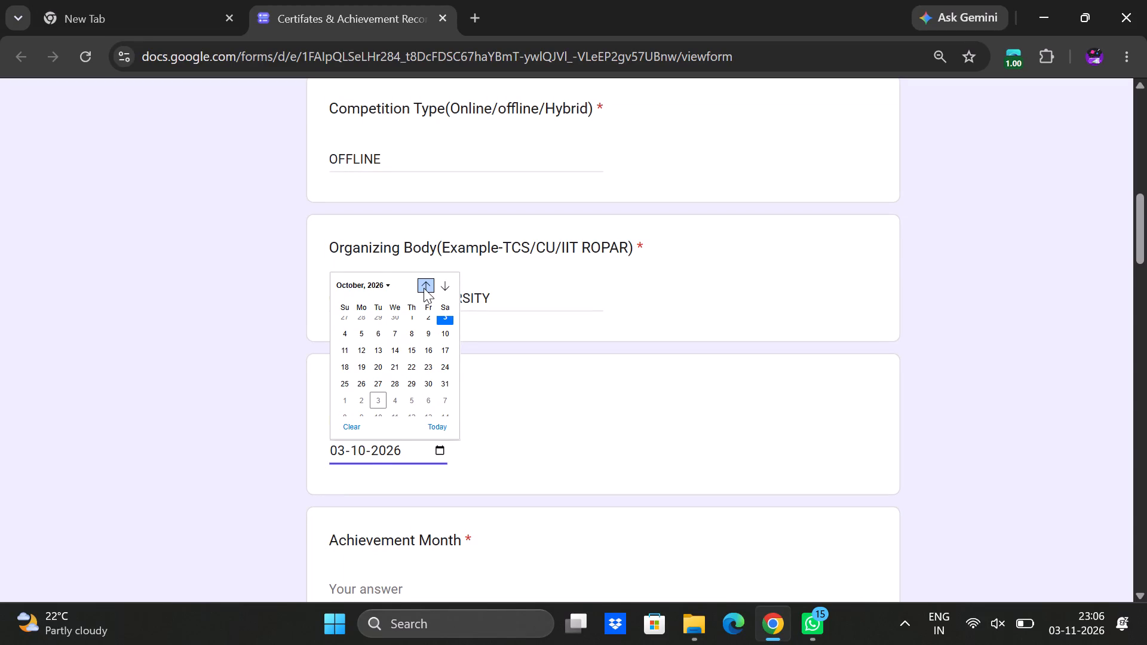
left_click(424, 288)
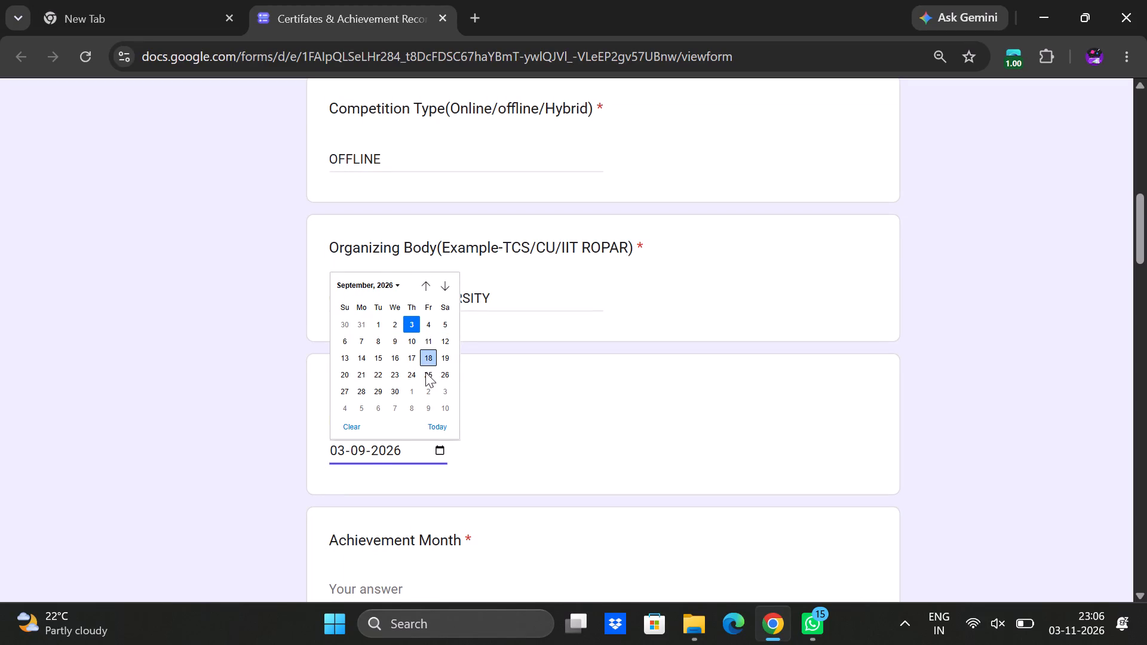
left_click(397, 376)
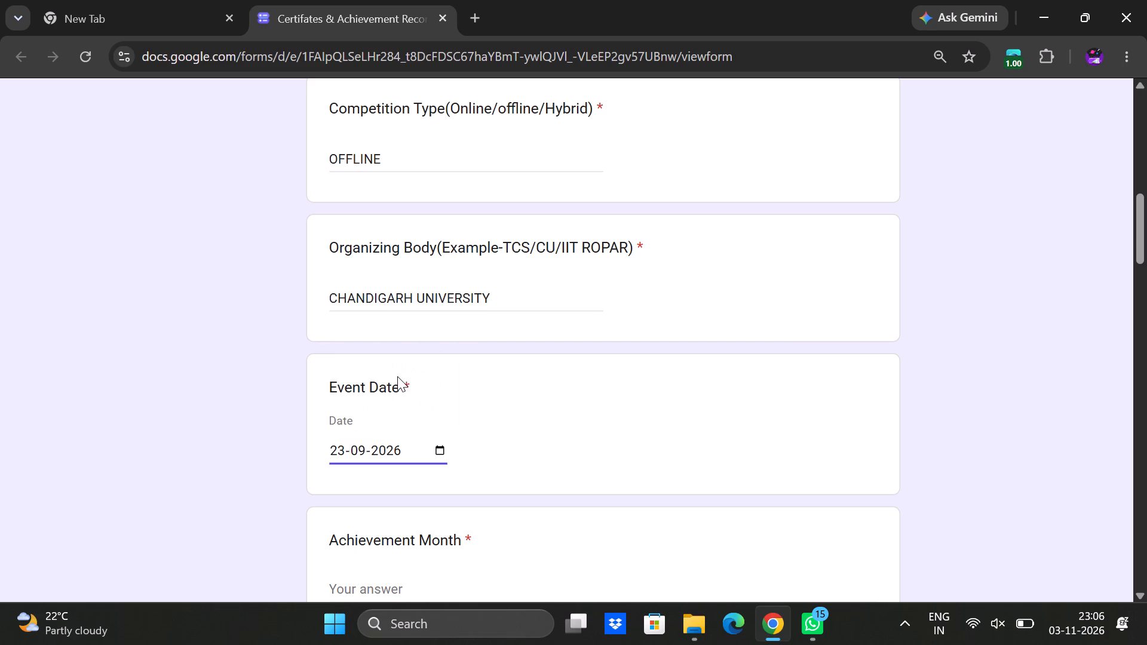
Enter 9 as the Achievement Month.
scroll(397, 376, "down", 3)
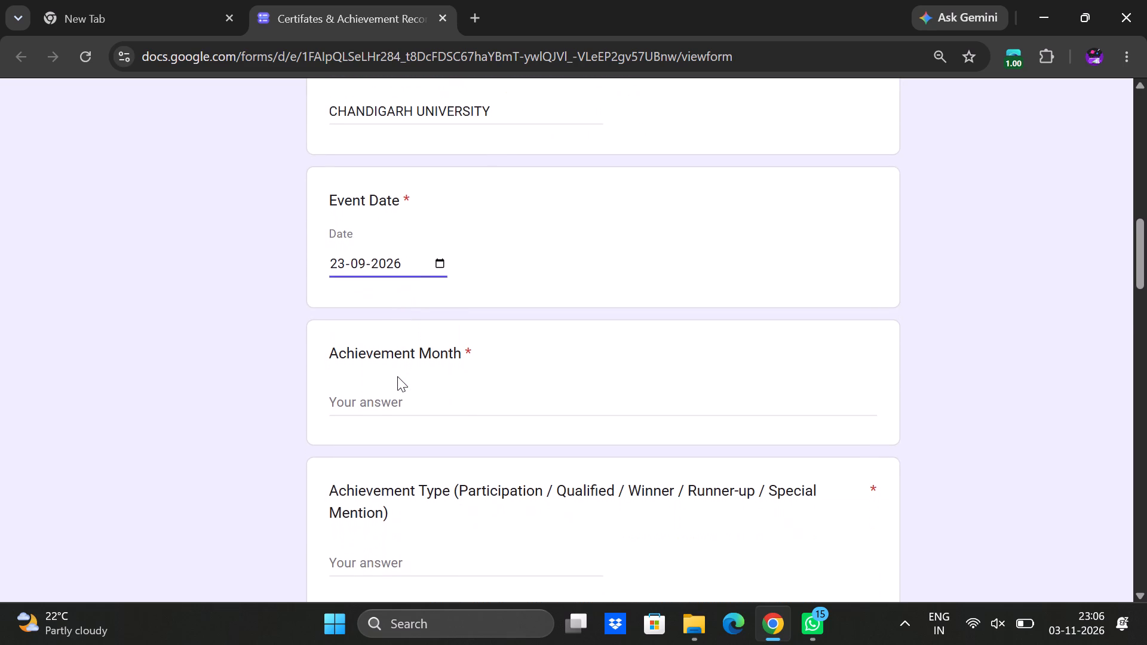
scroll(397, 376, "down", 1)
left_click(396, 389)
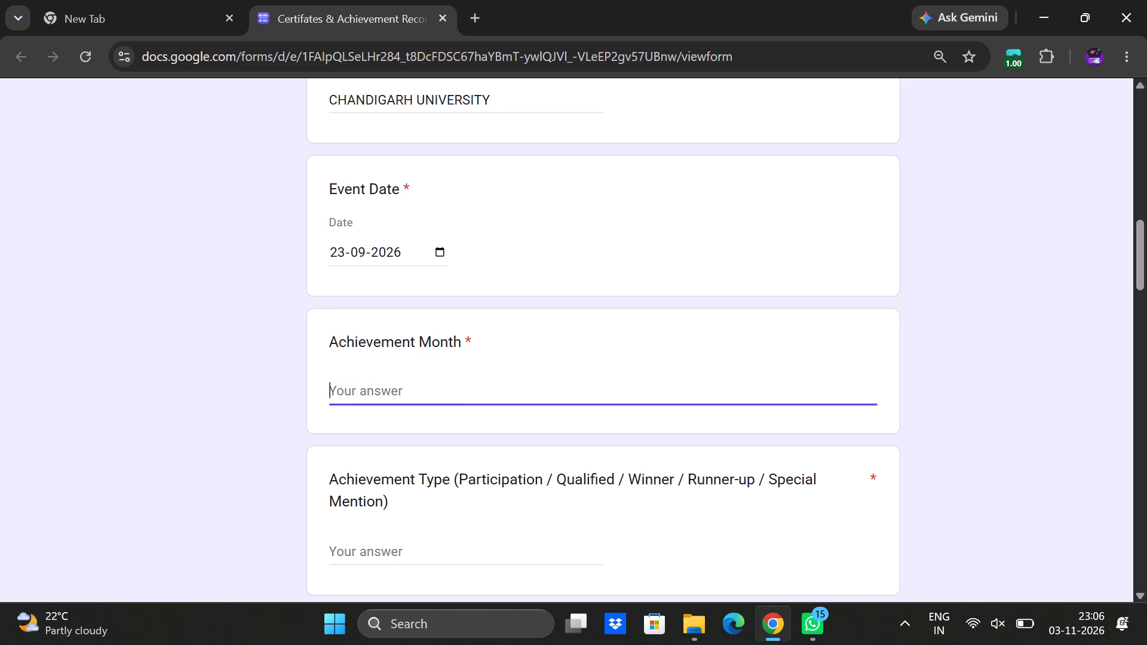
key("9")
Fill in the Achievement Type as "PARTICIPATION AND QUALIFIED IN FIRST ROUND".
scroll(396, 389, "down", 3)
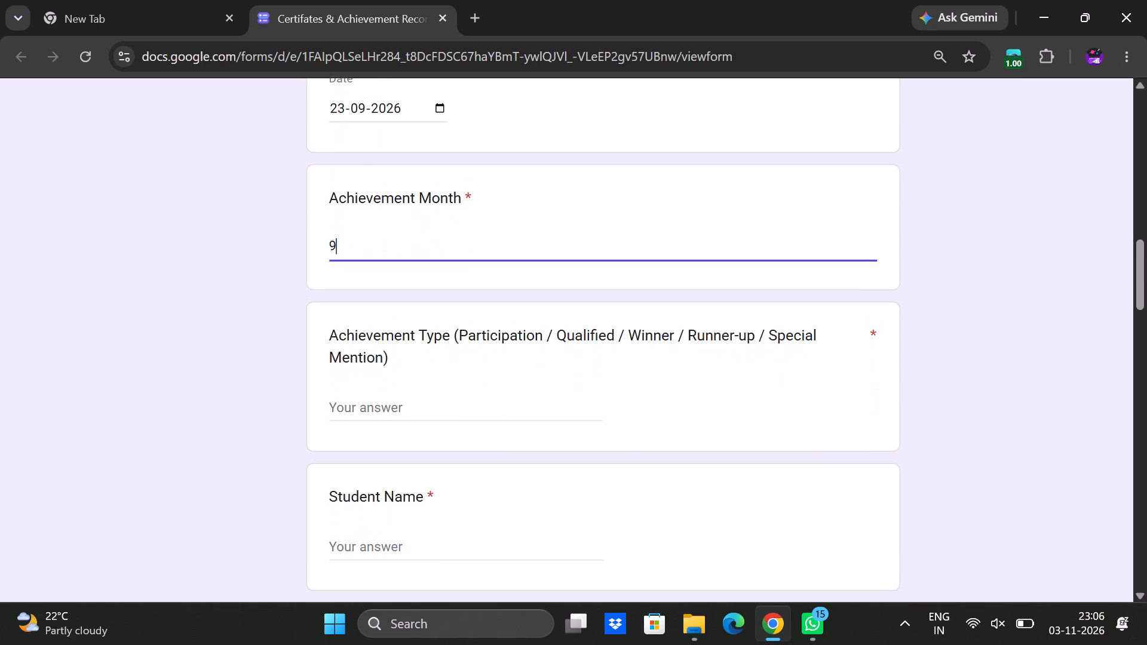
scroll(396, 389, "down", 1)
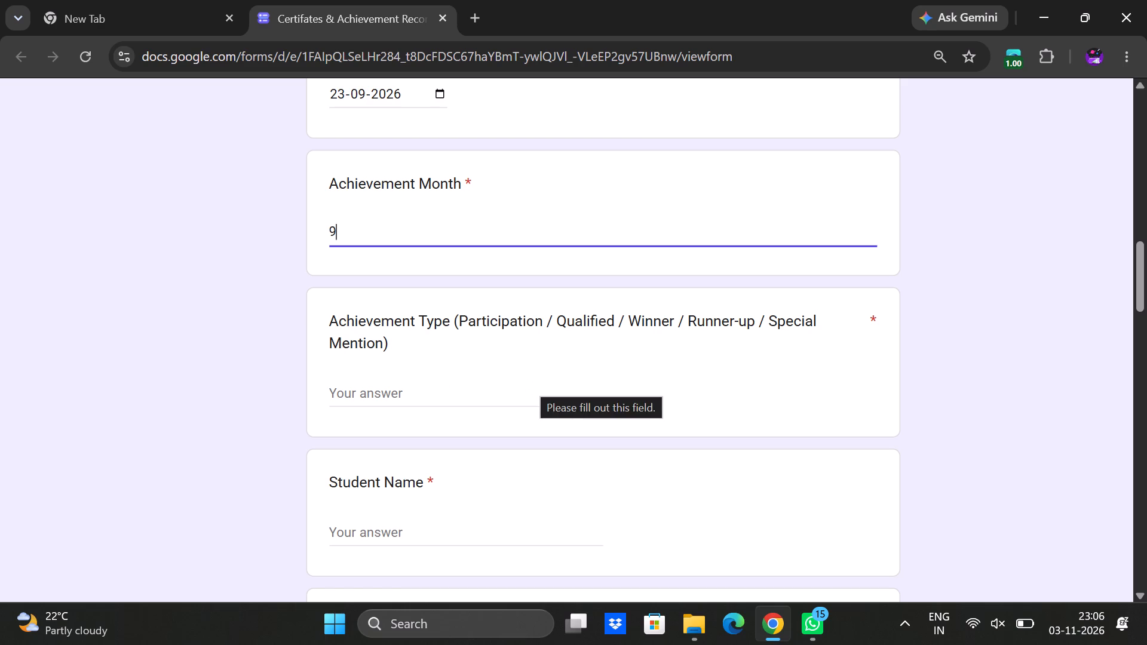
left_click(479, 385)
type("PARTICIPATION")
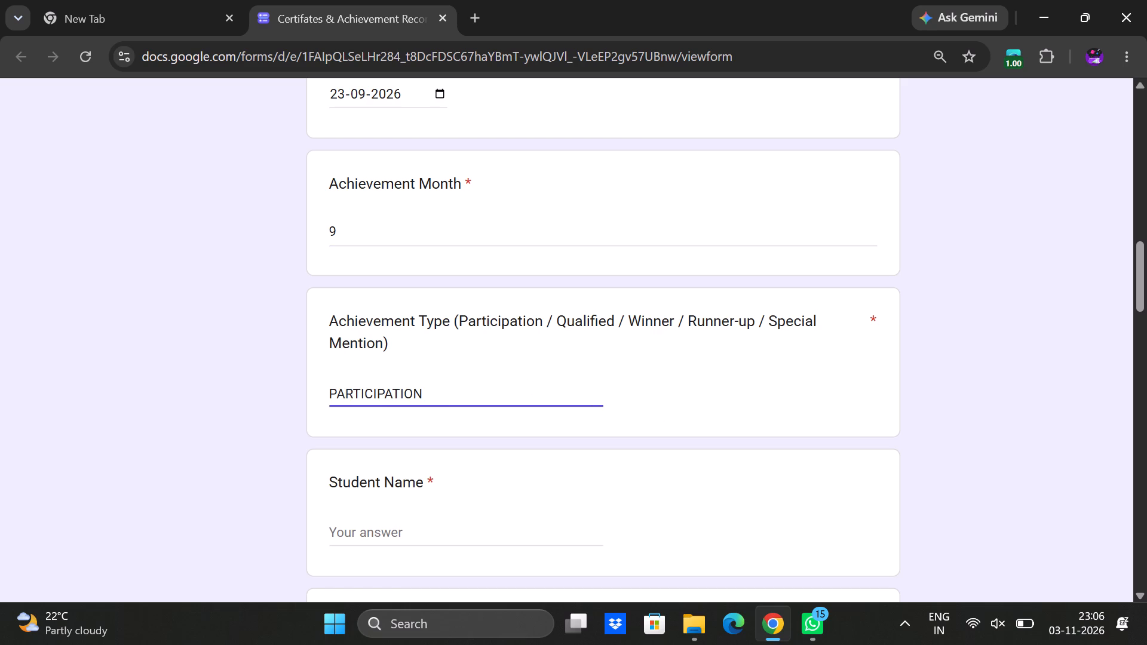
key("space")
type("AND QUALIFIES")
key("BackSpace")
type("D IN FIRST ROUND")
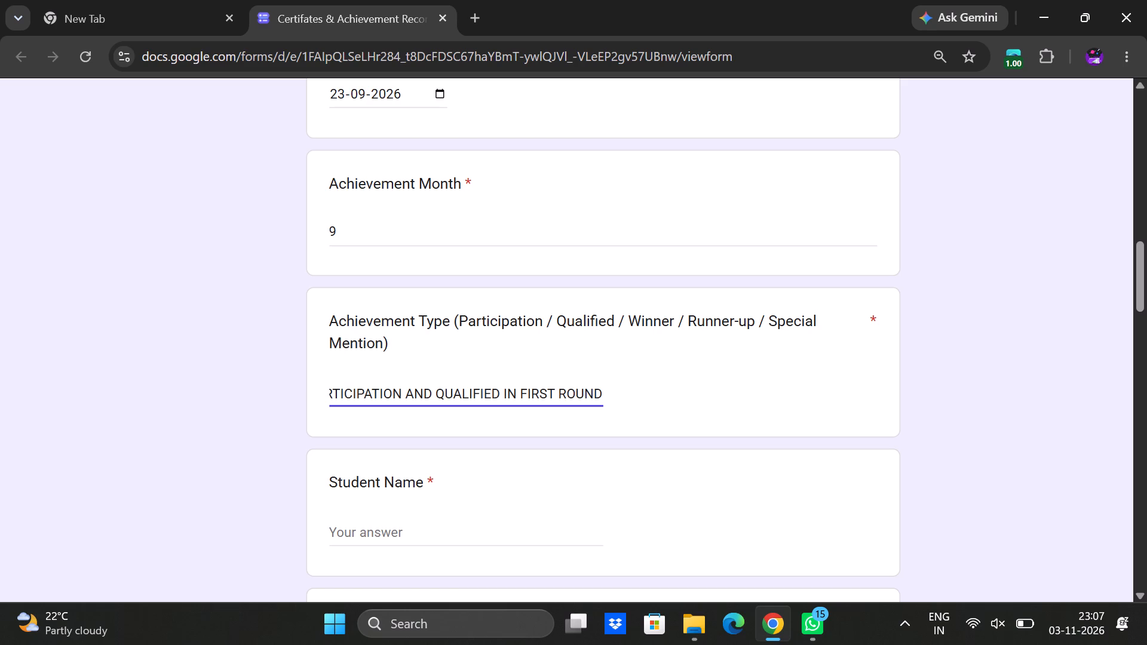
Enter the student's full name in capitals in the Student Name answer.
scroll(485, 423, "down", 1)
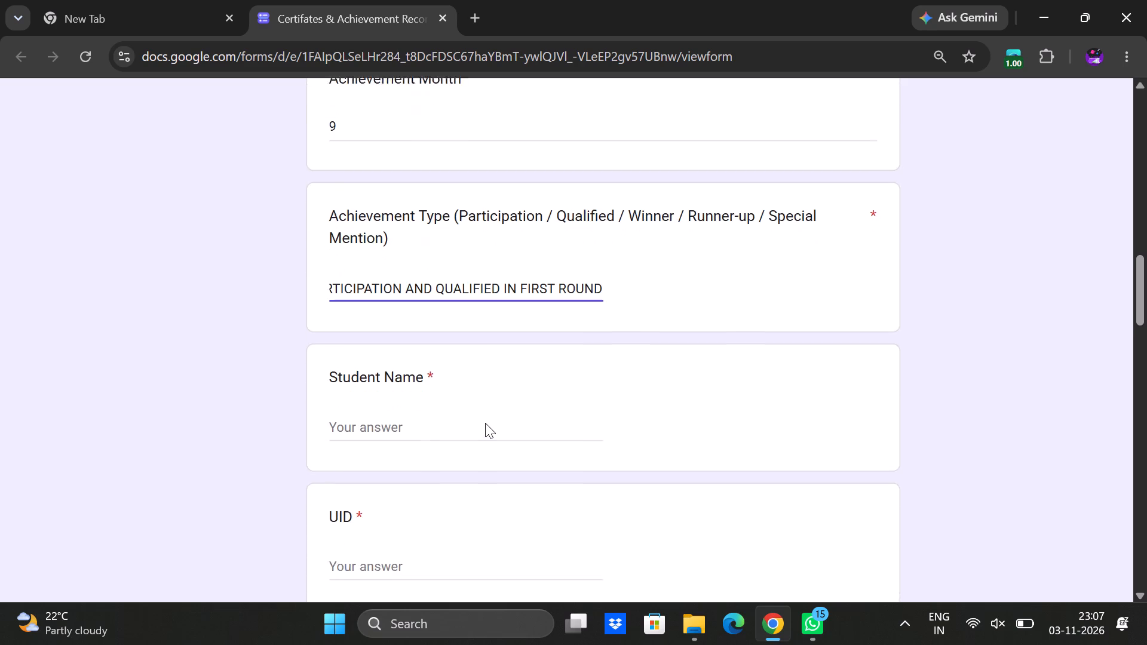
scroll(485, 423, "down", 2)
left_click(455, 369)
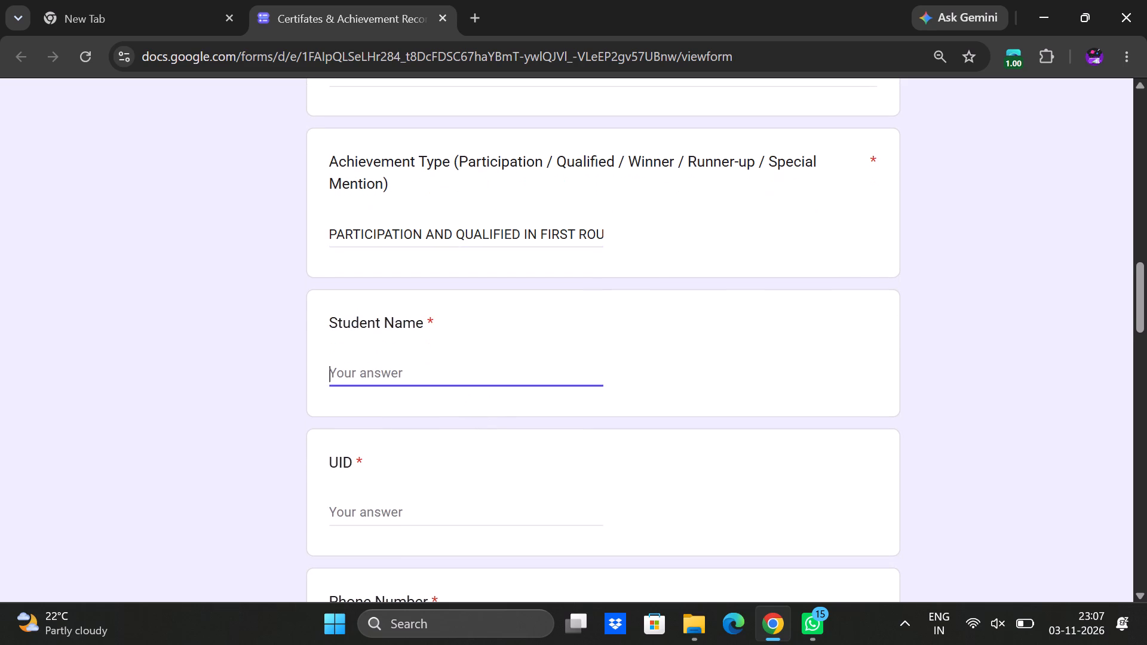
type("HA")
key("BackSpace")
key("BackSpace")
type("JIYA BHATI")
Enter the student's university ID in the UID answer.
scroll(455, 369, "down", 1)
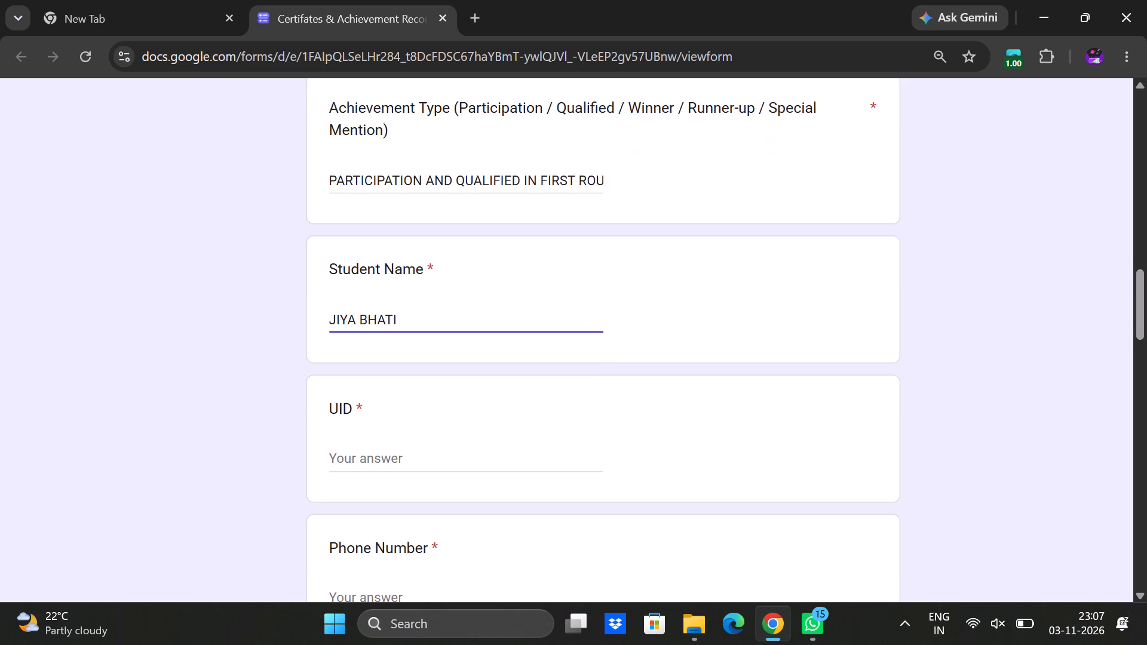
left_click(446, 460)
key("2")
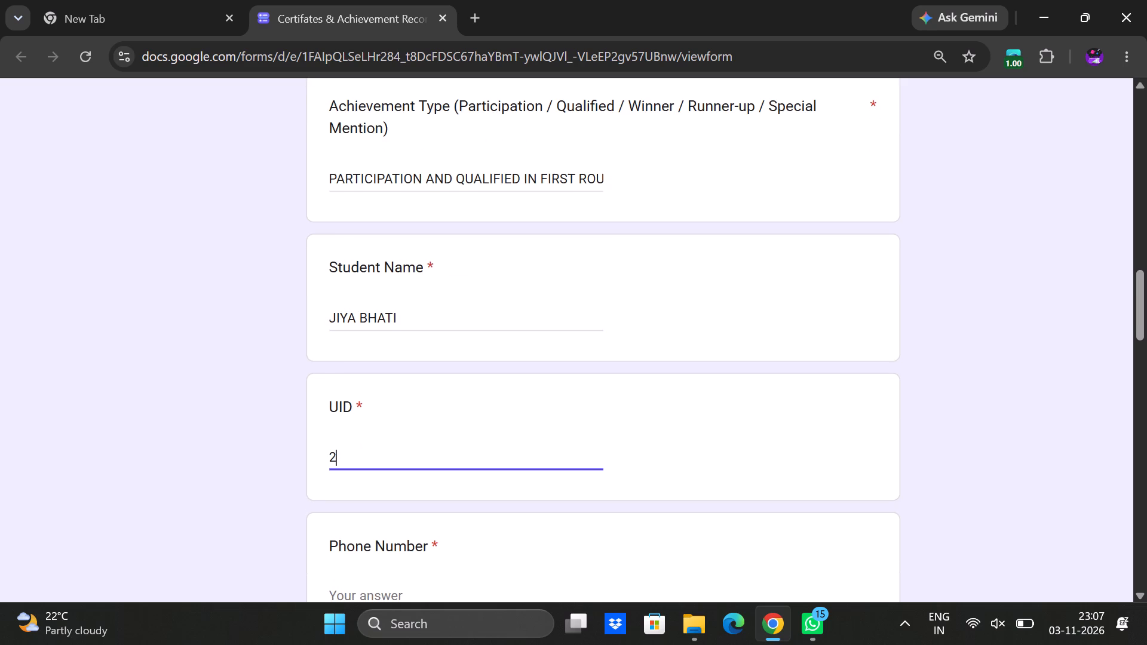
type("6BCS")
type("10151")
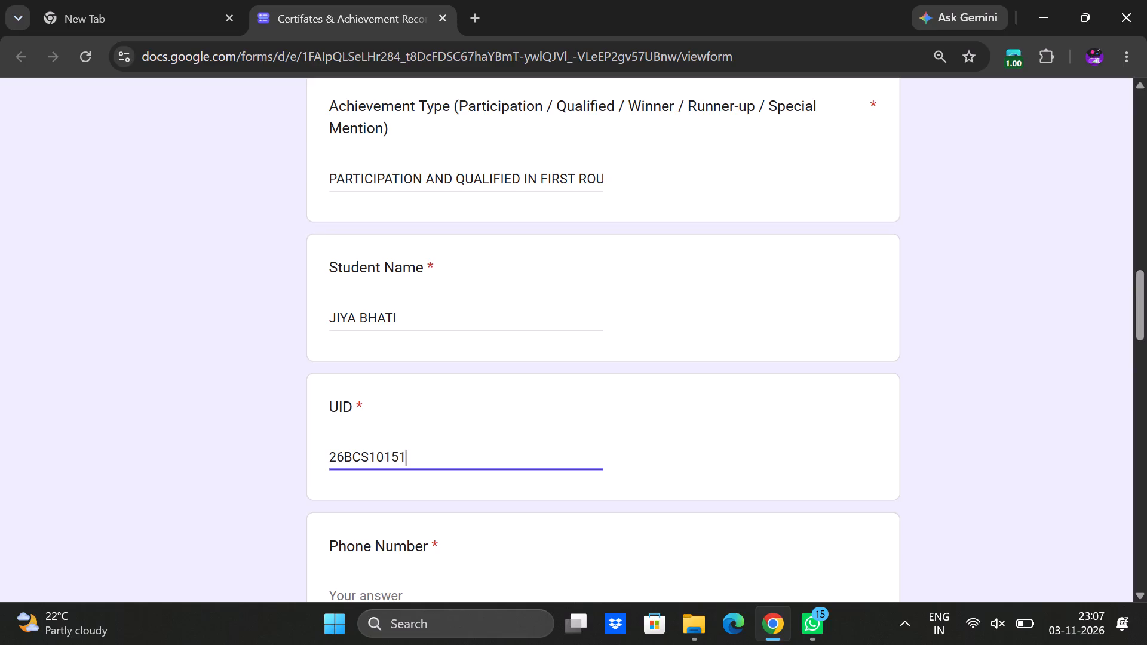
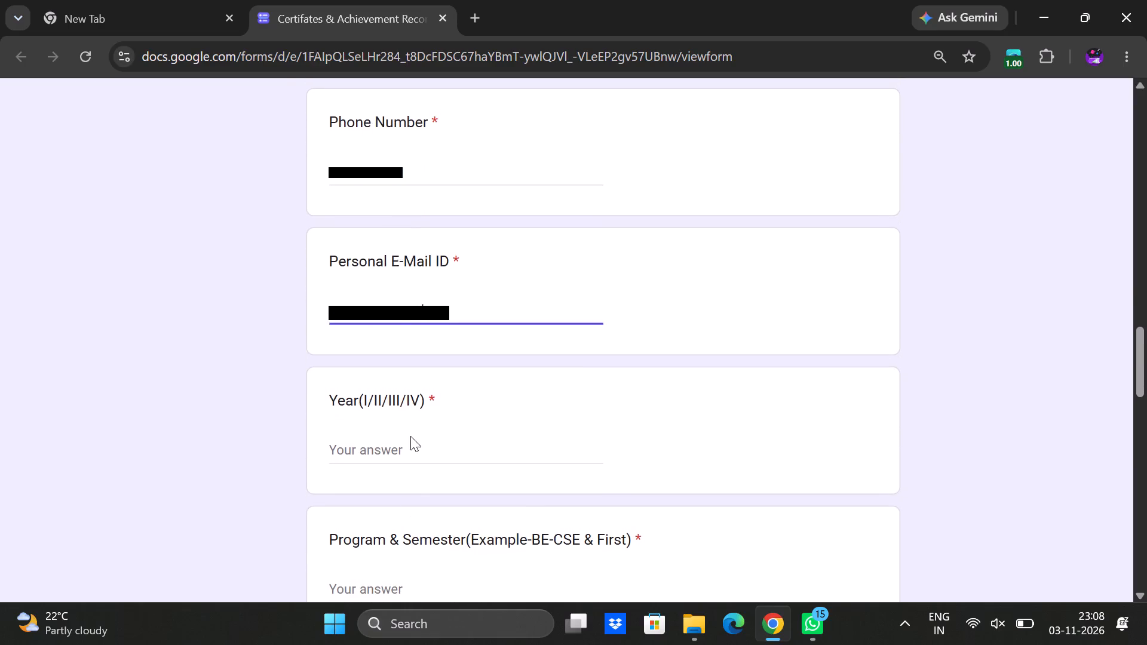
Enter I as the student's Year.
left_click(409, 444)
key("i")
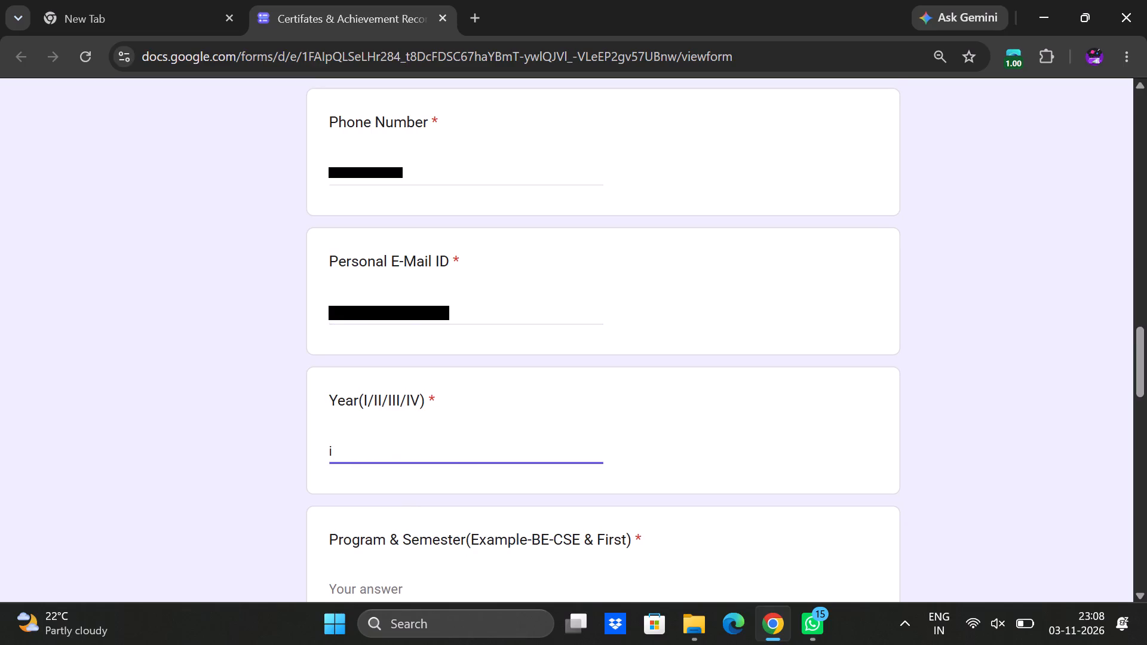
scroll(409, 444, "down", 1)
key("BackSpace")
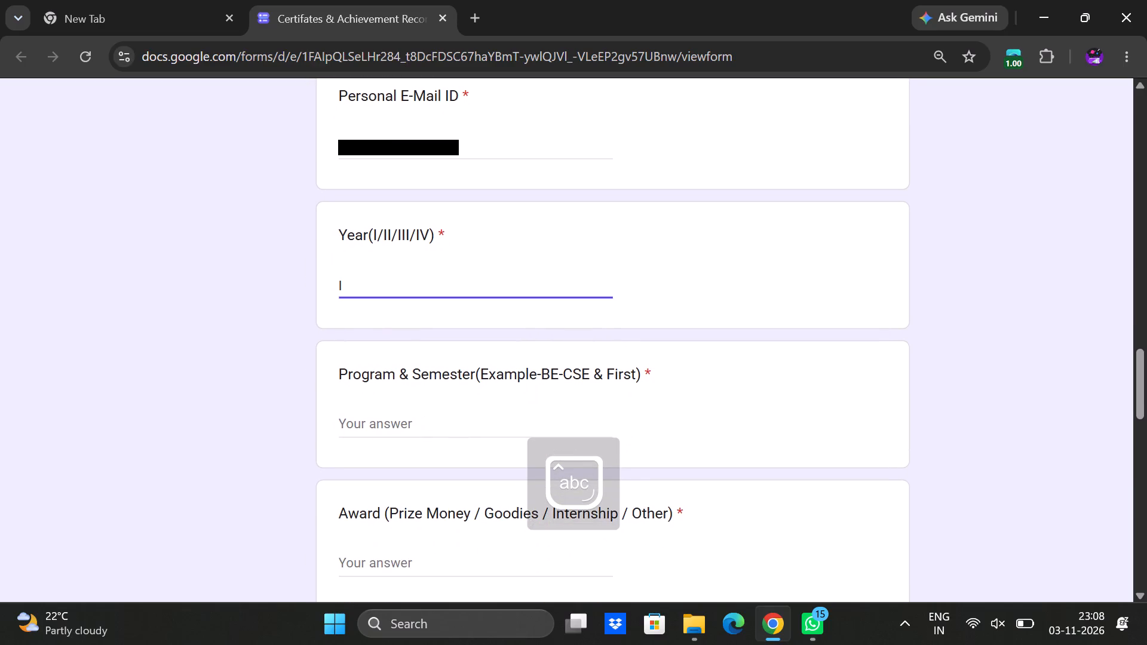
Fill in the Program & Semester answer as "CSE FIRST YEAR".
left_click(410, 431)
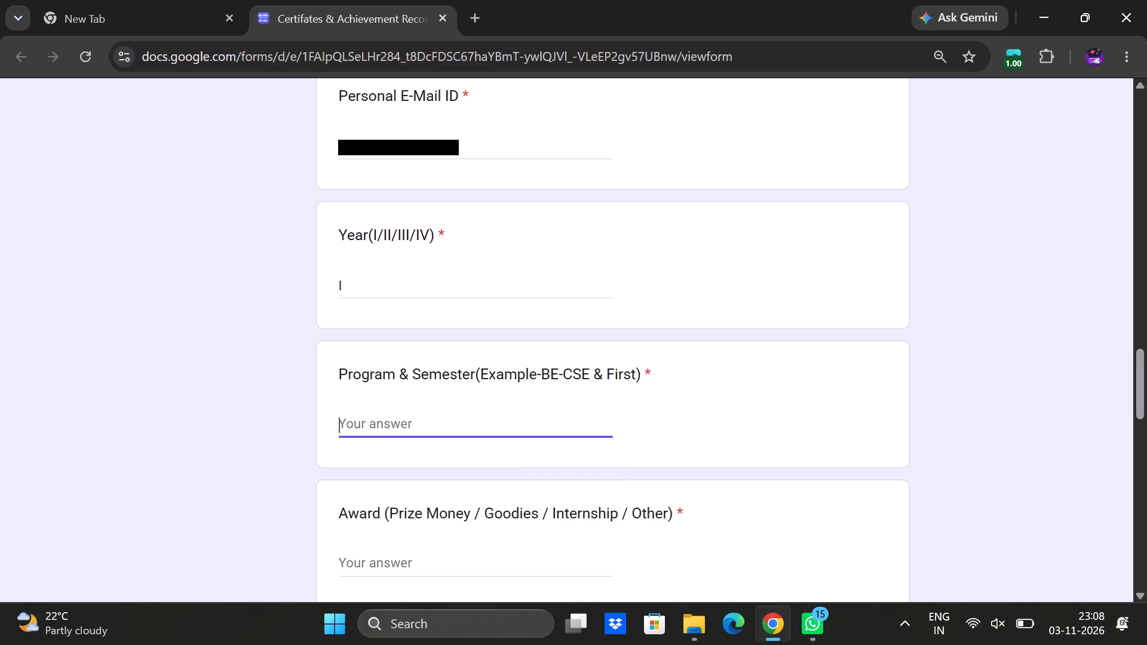
type("be")
key("BackSpace")
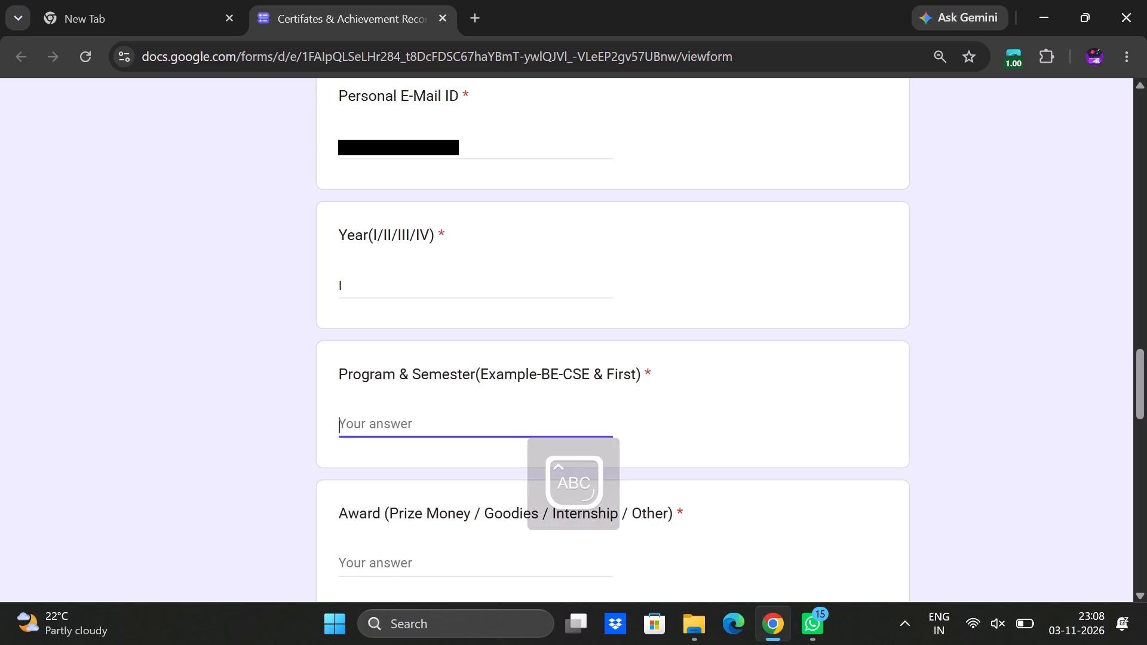
type("XS")
key("BackSpace")
key("BackSpace")
type("CSE FIRST YEAR")
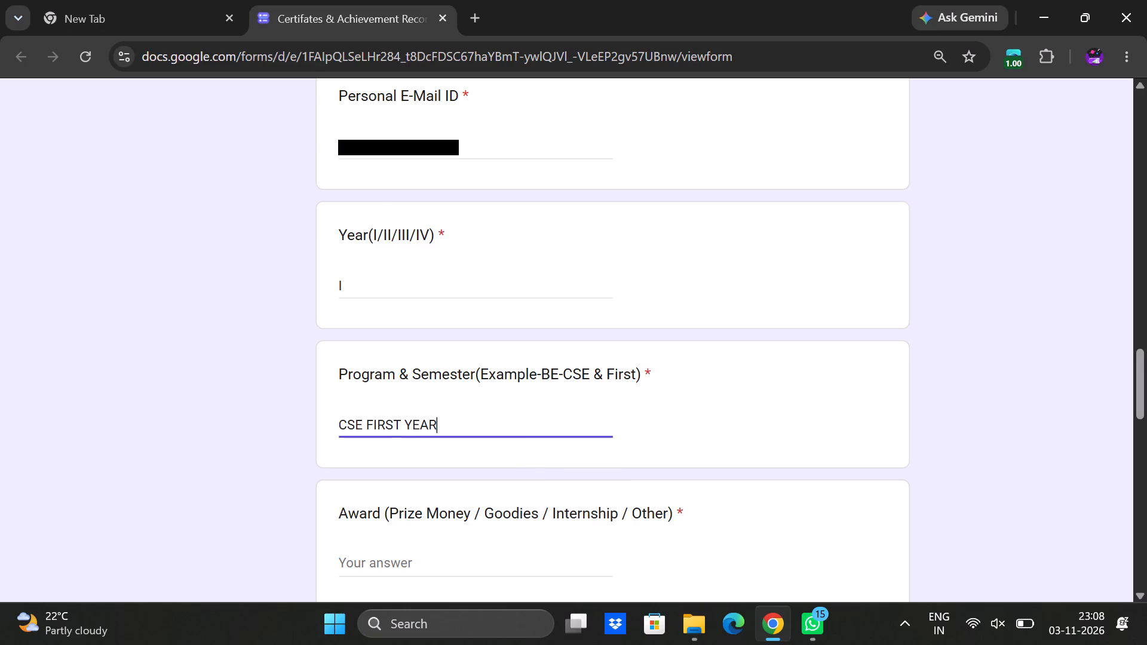
Fill in the Award answer as "CERTIFICATES".
scroll(410, 431, "down", 1)
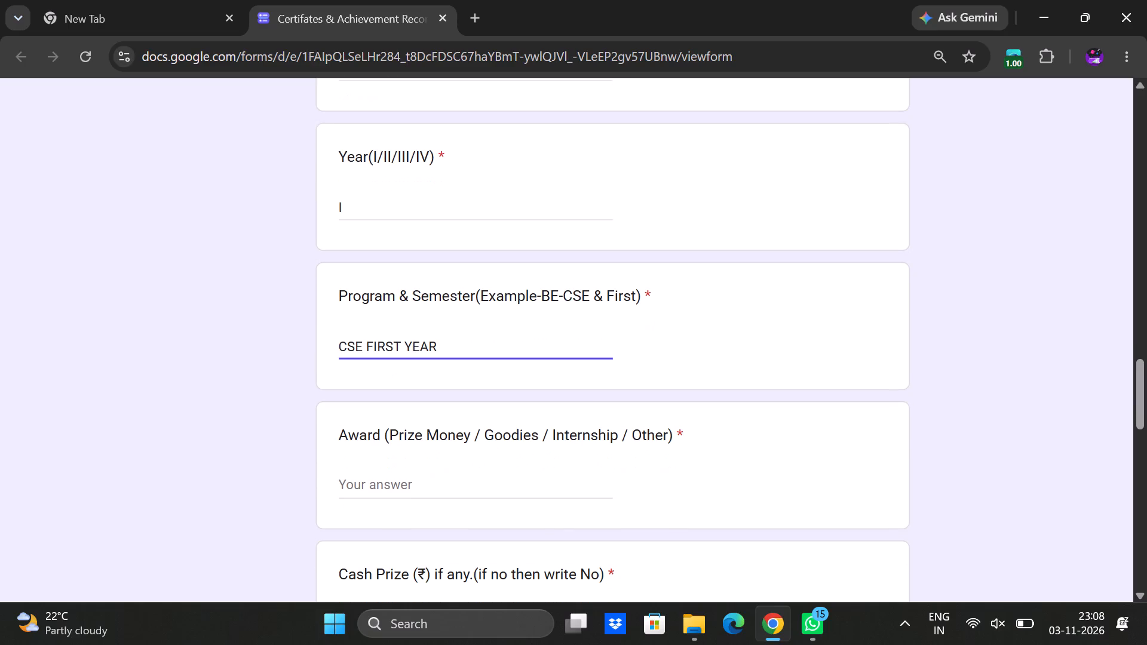
left_click(494, 472)
left_click(471, 474)
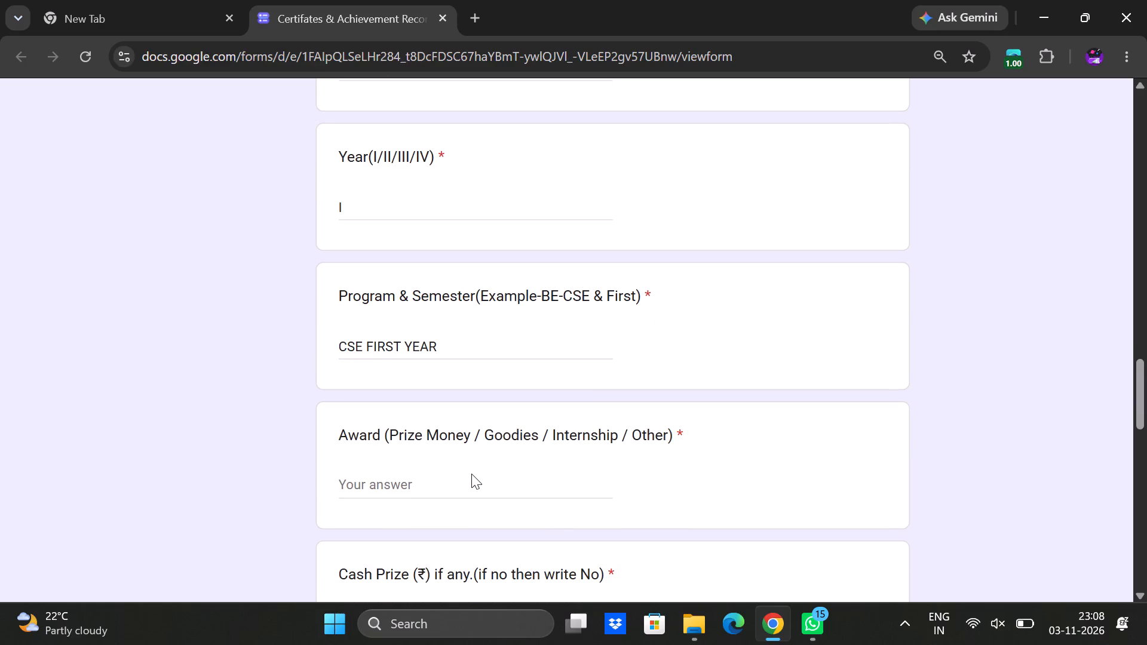
left_click(461, 482)
type("VER")
key("BackSpace")
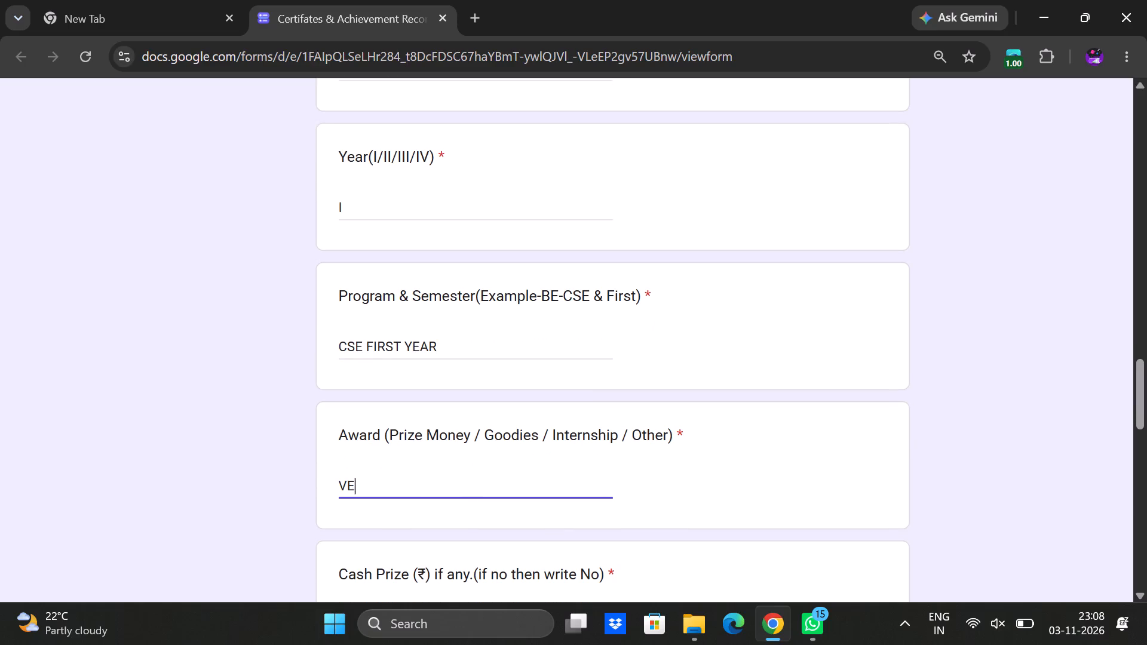
key("BackSpace")
key("BackSpace")
type("CERTIFICATES")
Answer the Cash Prize question with "NO".
scroll(461, 482, "down", 2)
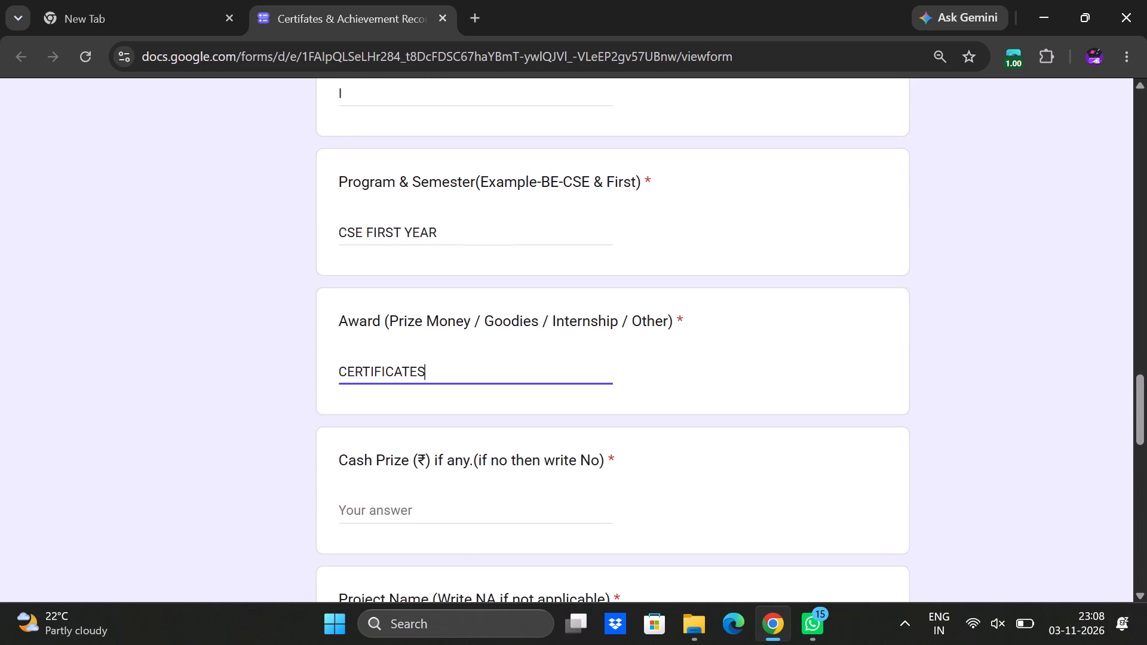
left_click(461, 500)
type("NO")
Leave the project name and type blank and enter 5 as the Team Size.
scroll(461, 500, "down", 1)
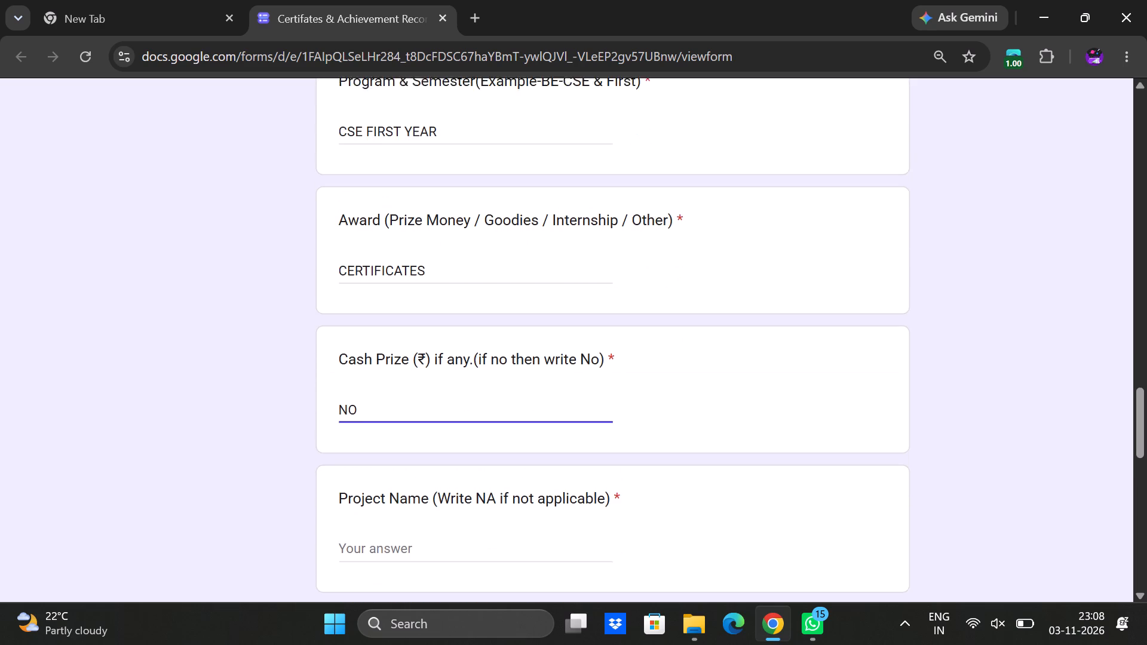
scroll(461, 500, "down", 2)
left_click(511, 470)
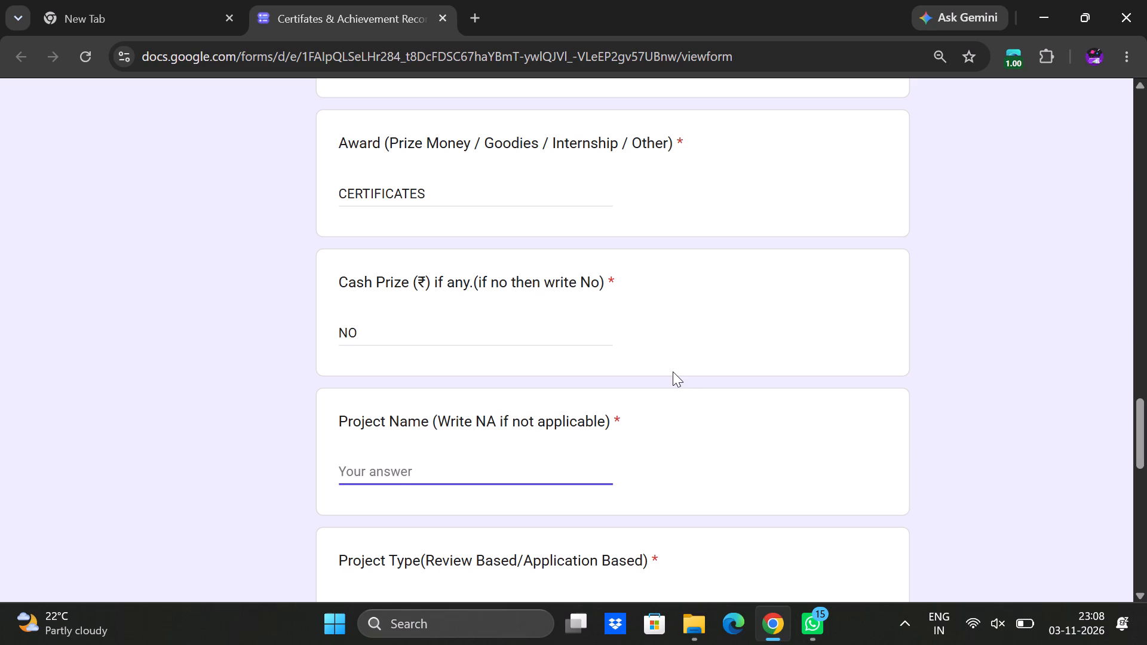
scroll(673, 371, "down", 2)
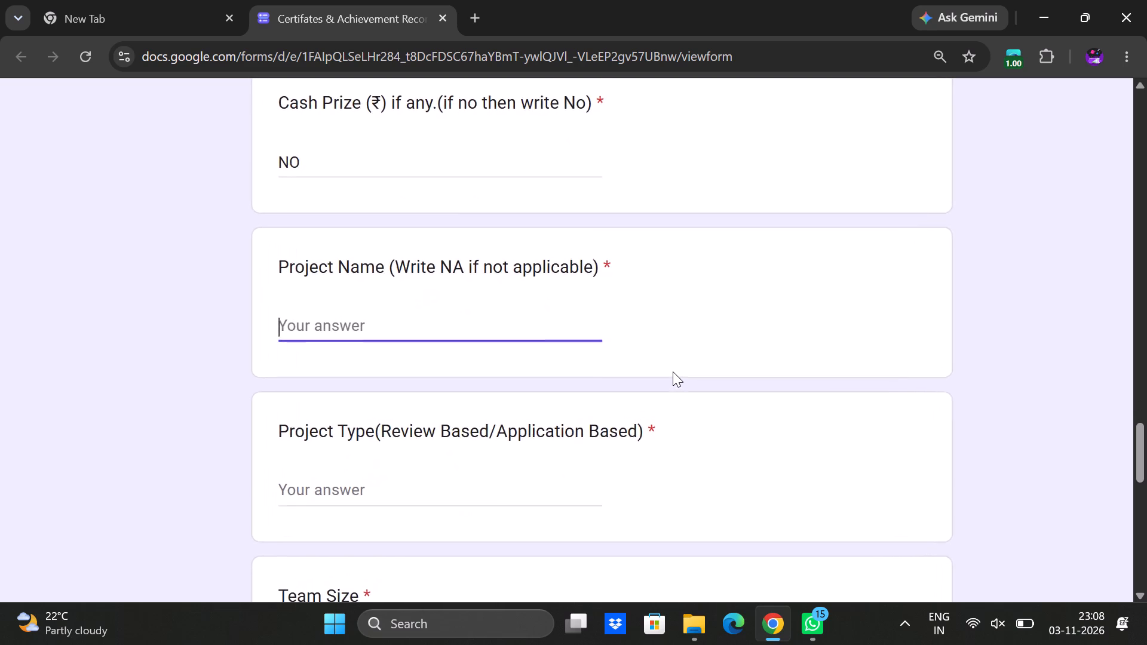
scroll(673, 371, "down", 4)
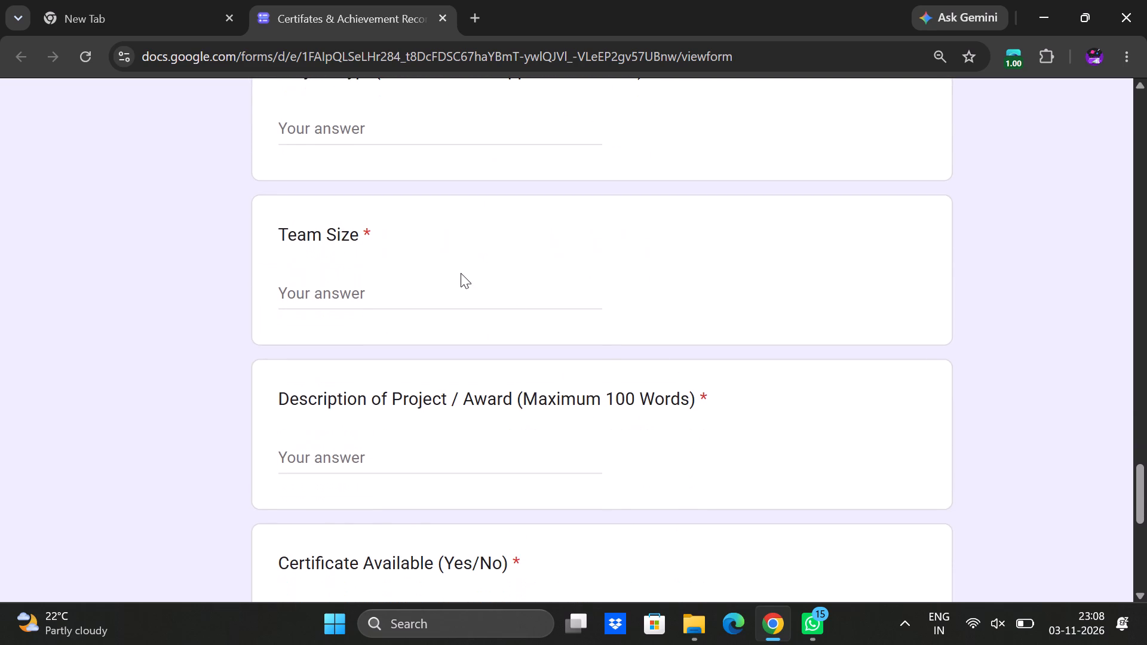
left_click(459, 297)
key("5")
Answer the Certificate Available question with "YES", leaving the project description blank.
scroll(459, 297, "down", 1)
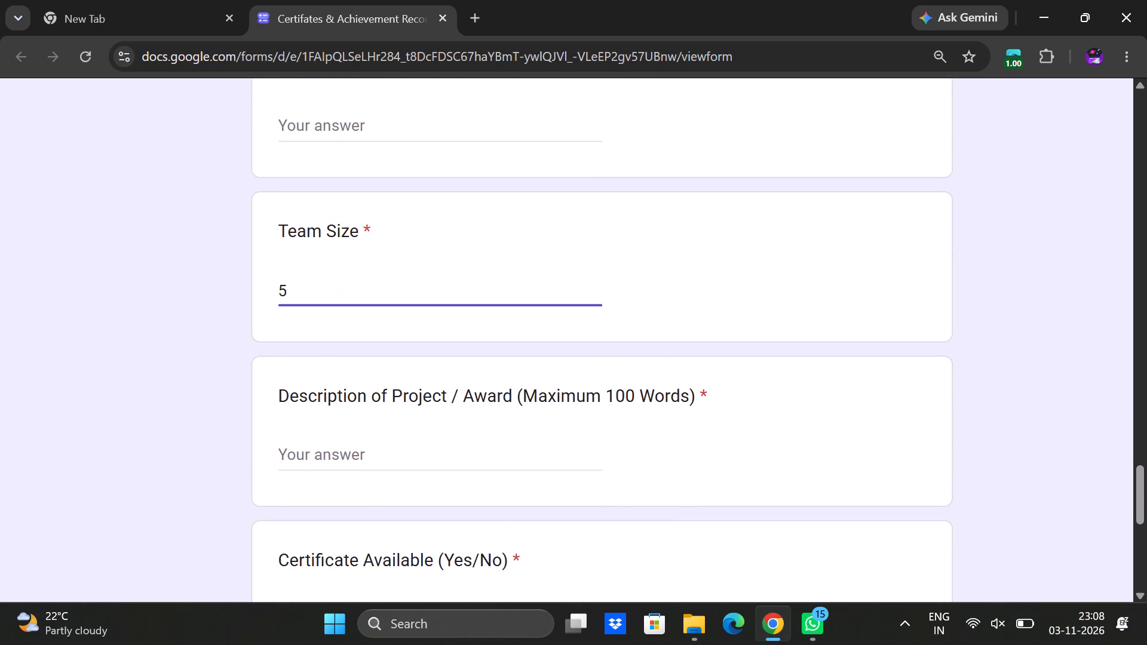
scroll(459, 297, "down", 2)
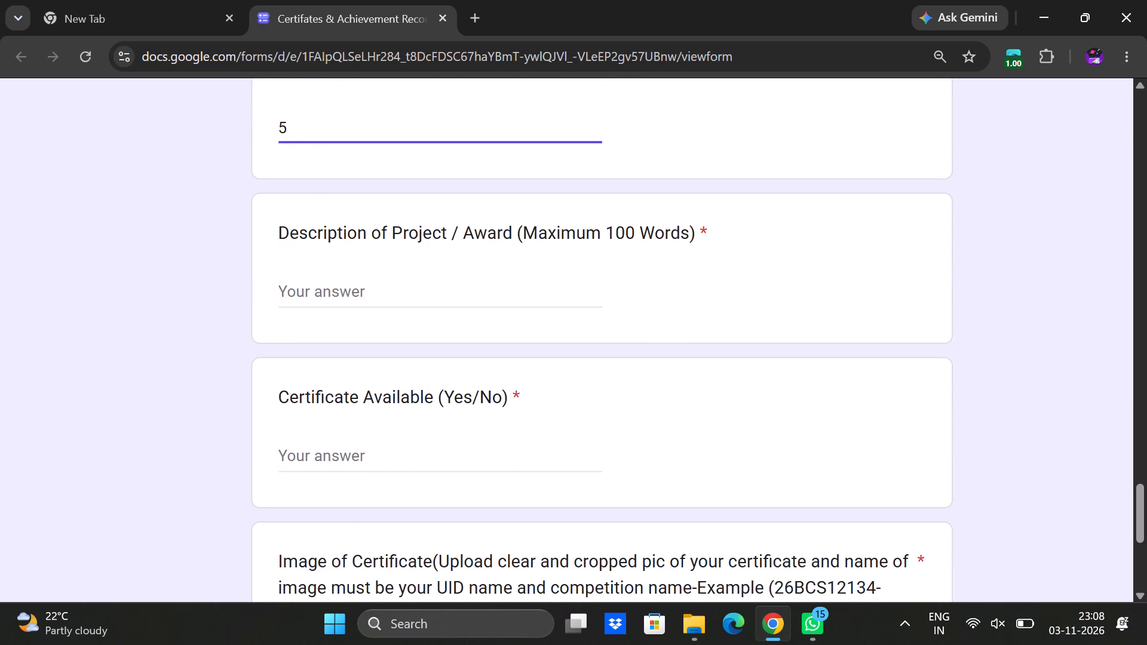
scroll(459, 297, "down", 1)
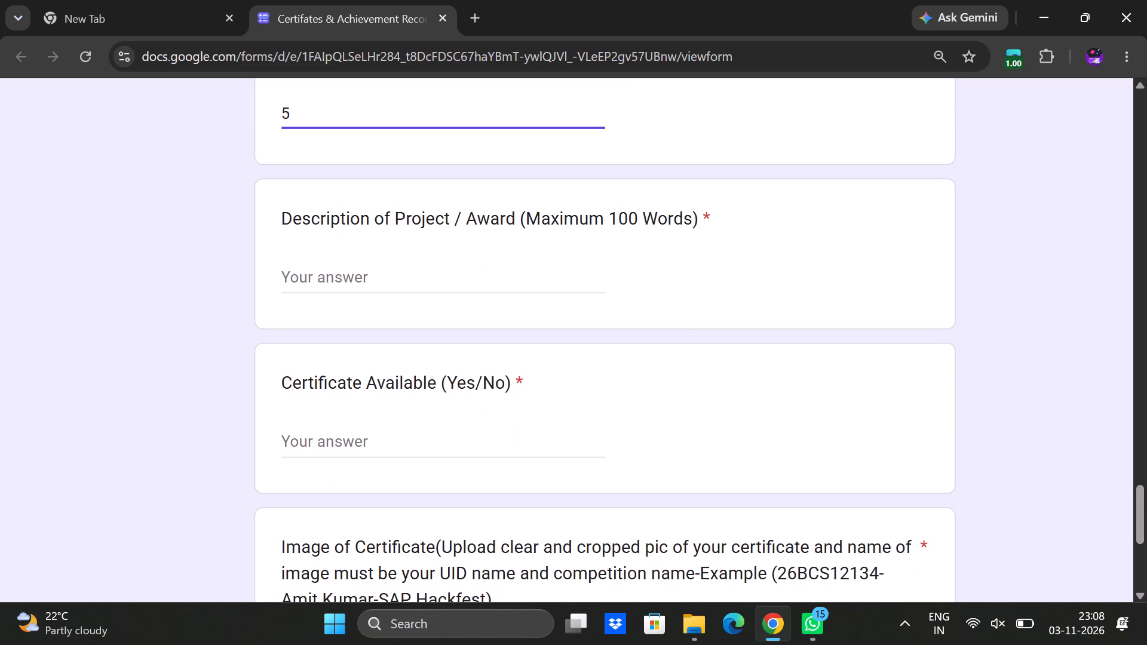
left_click(477, 266)
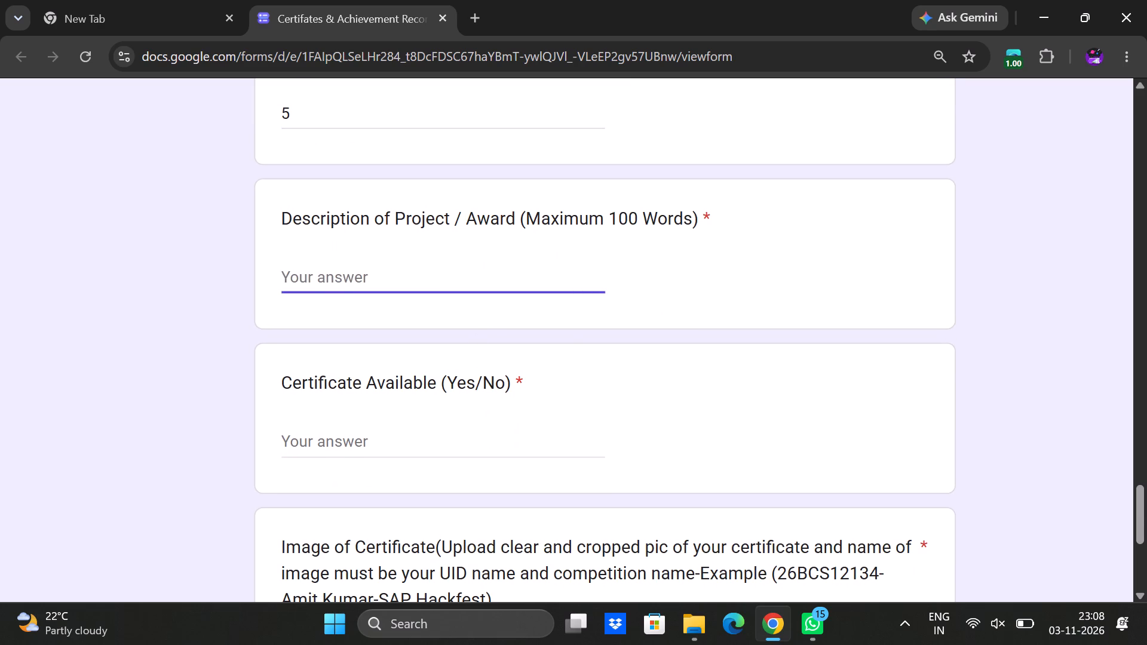
scroll(477, 266, "down", 1)
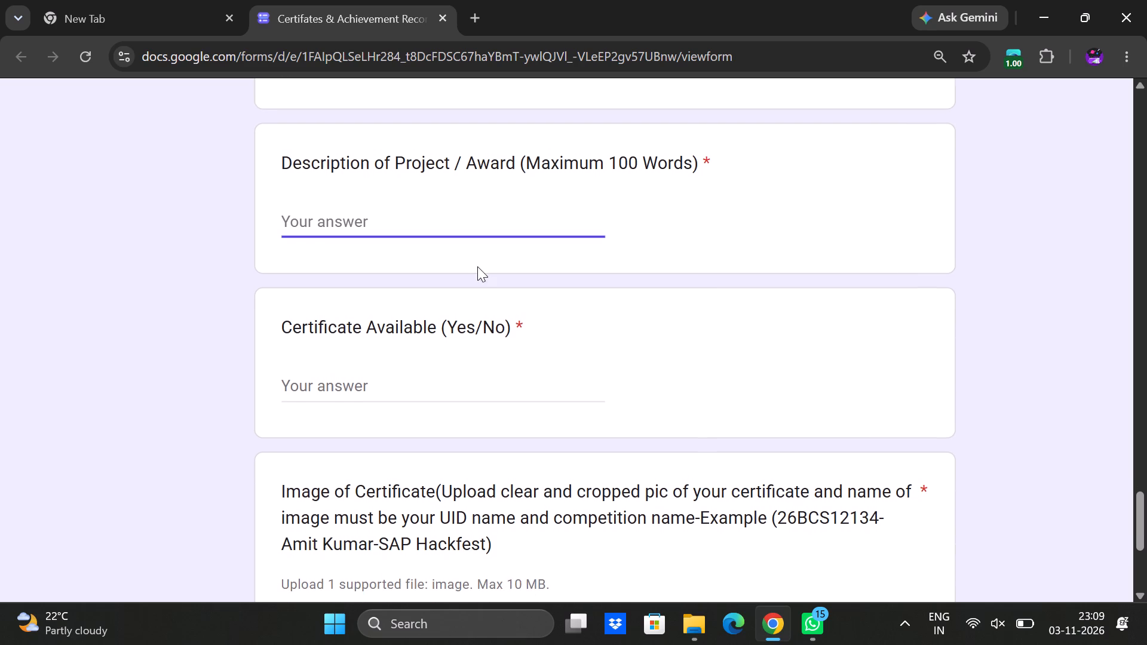
left_click(427, 380)
type("YES")
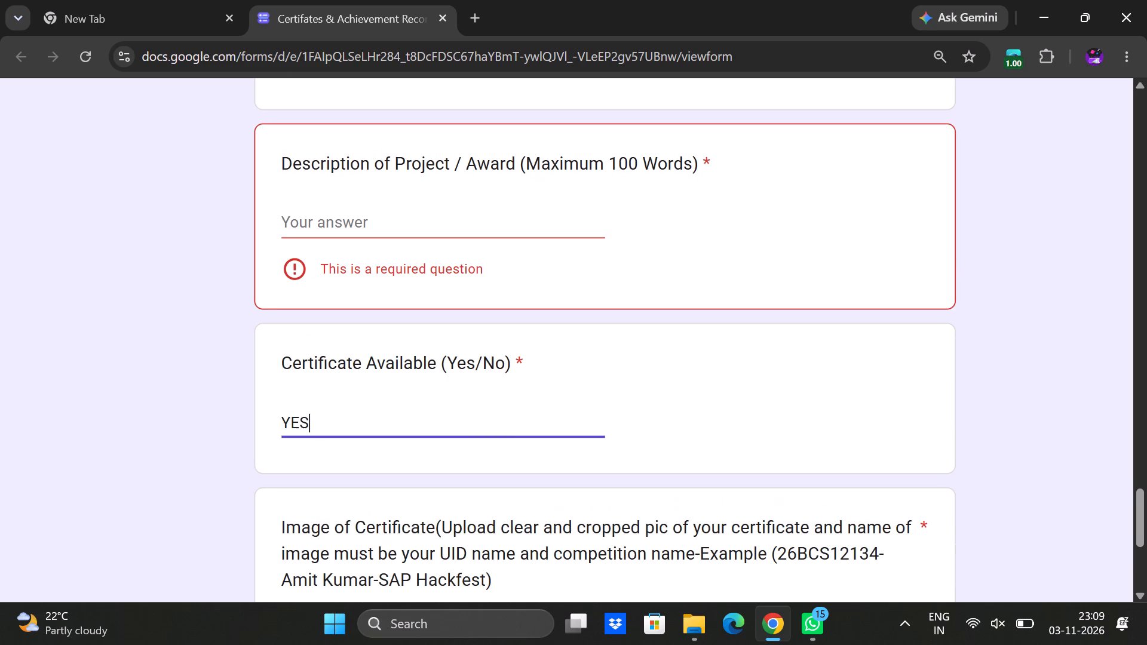
Return to the unanswered Description of Project / Award question and start its answer.
scroll(427, 380, "down", 3)
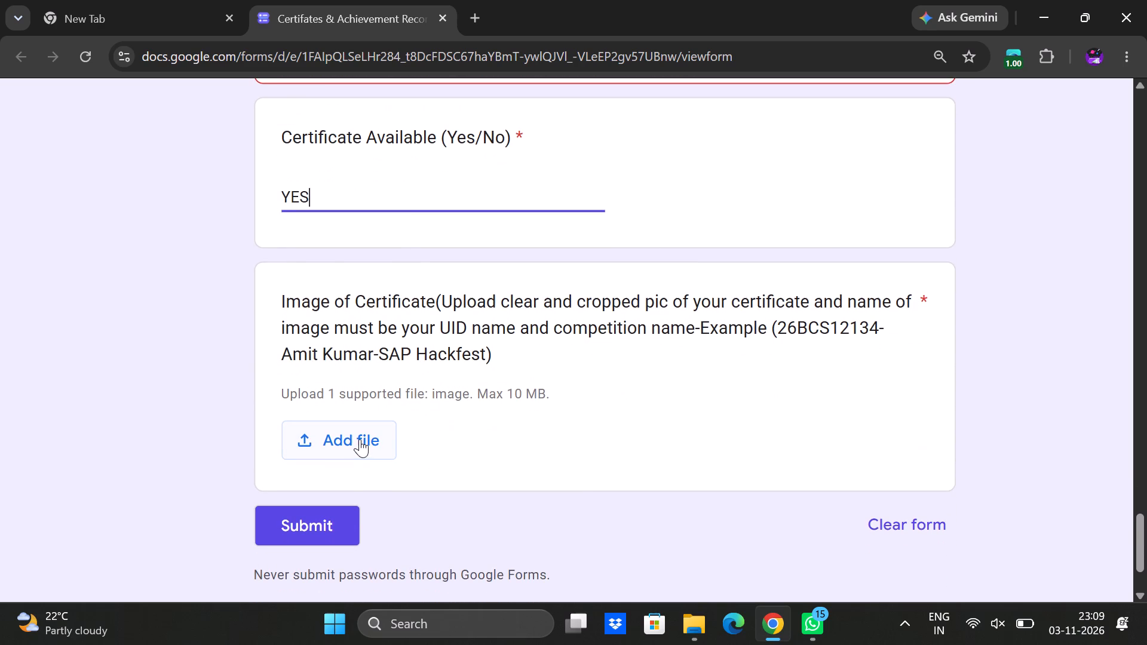
scroll(360, 439, "up", 2)
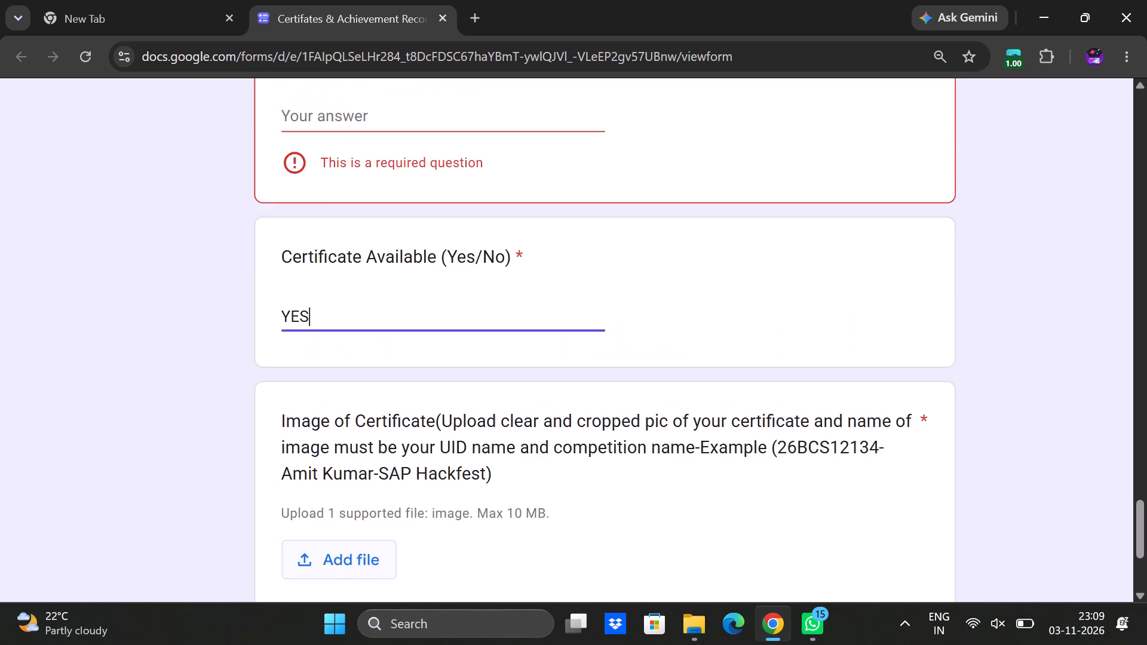
scroll(360, 439, "up", 1)
left_click(386, 265)
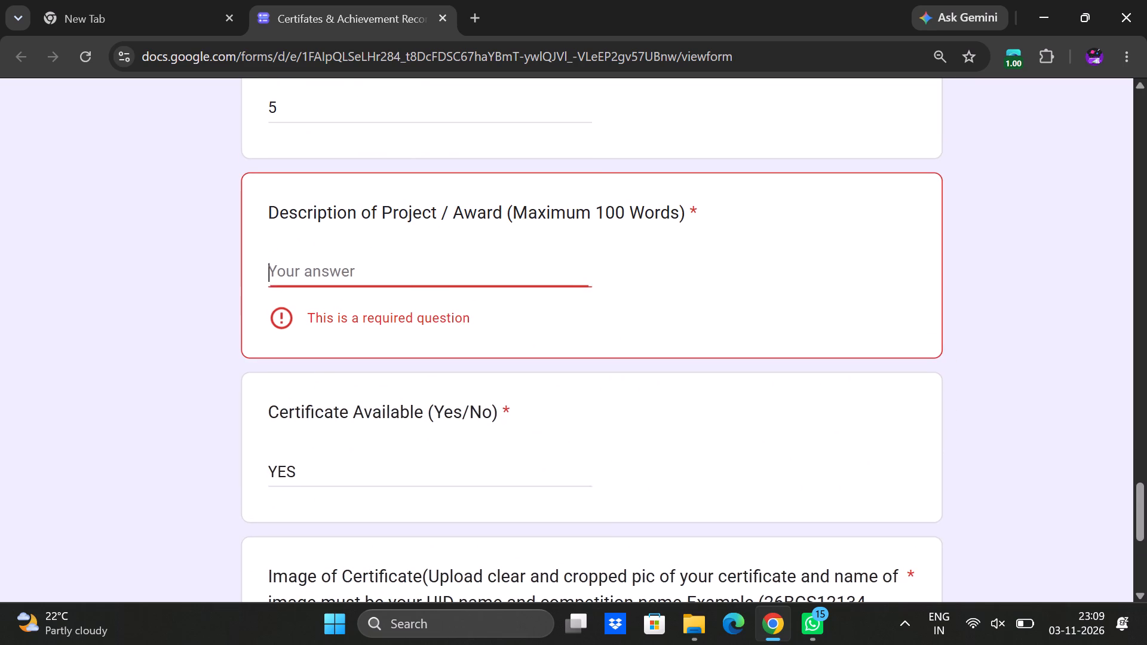
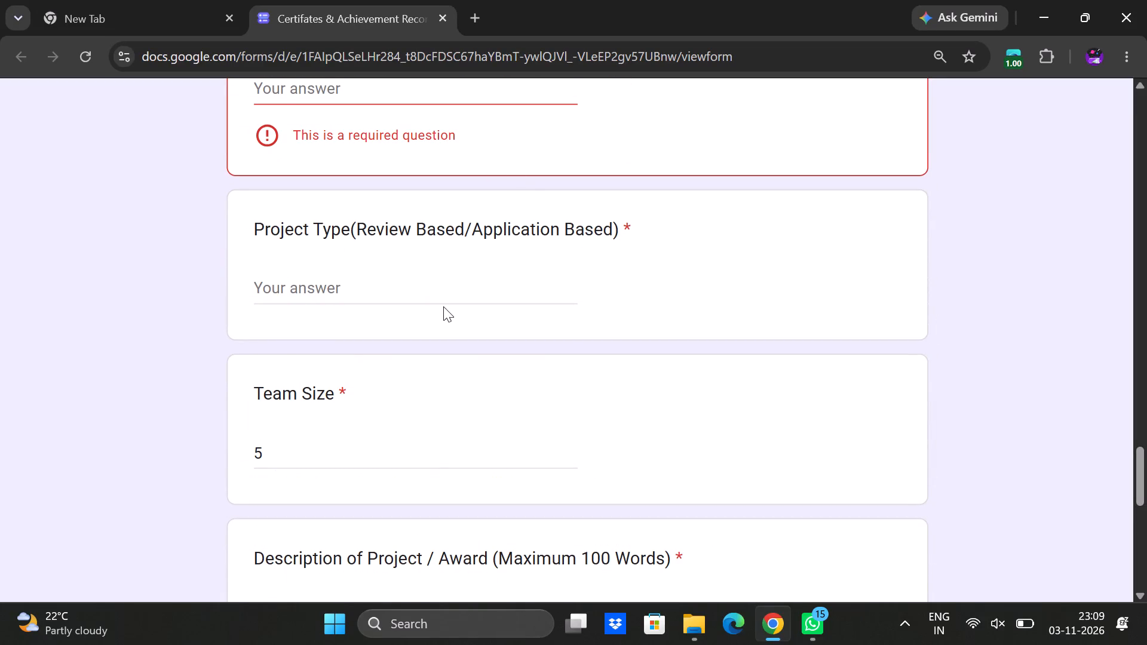
Answer the Project Type (Review Based/Application Based) question with "APPLICATION".
left_click(444, 277)
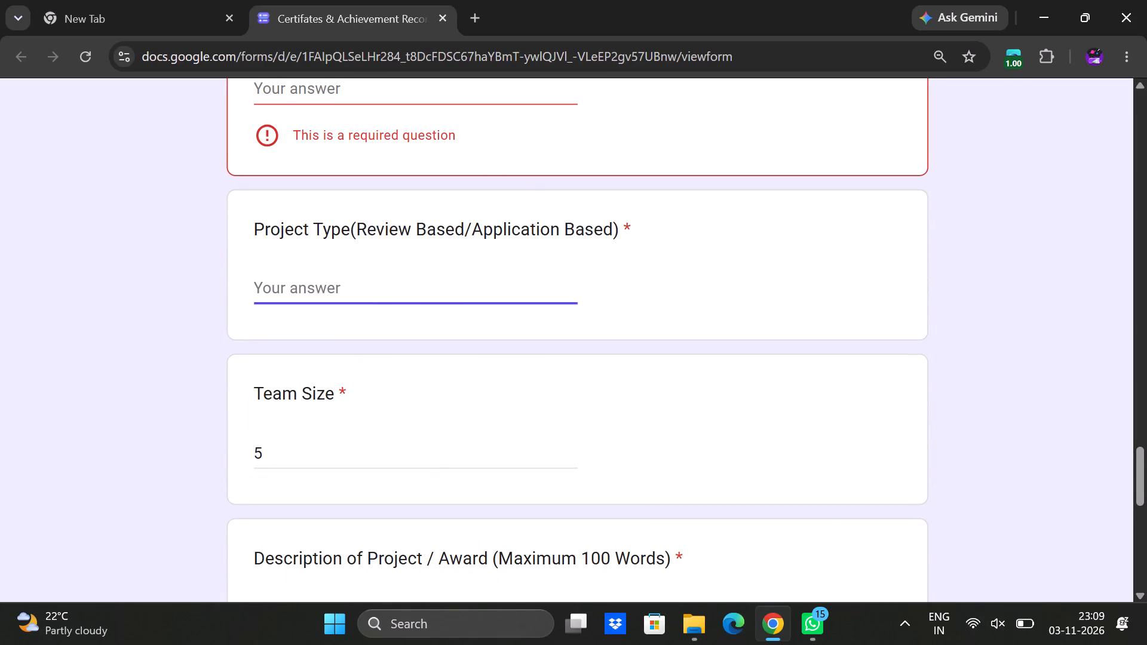
type("APPLICATION")
scroll(444, 277, "up", 1)
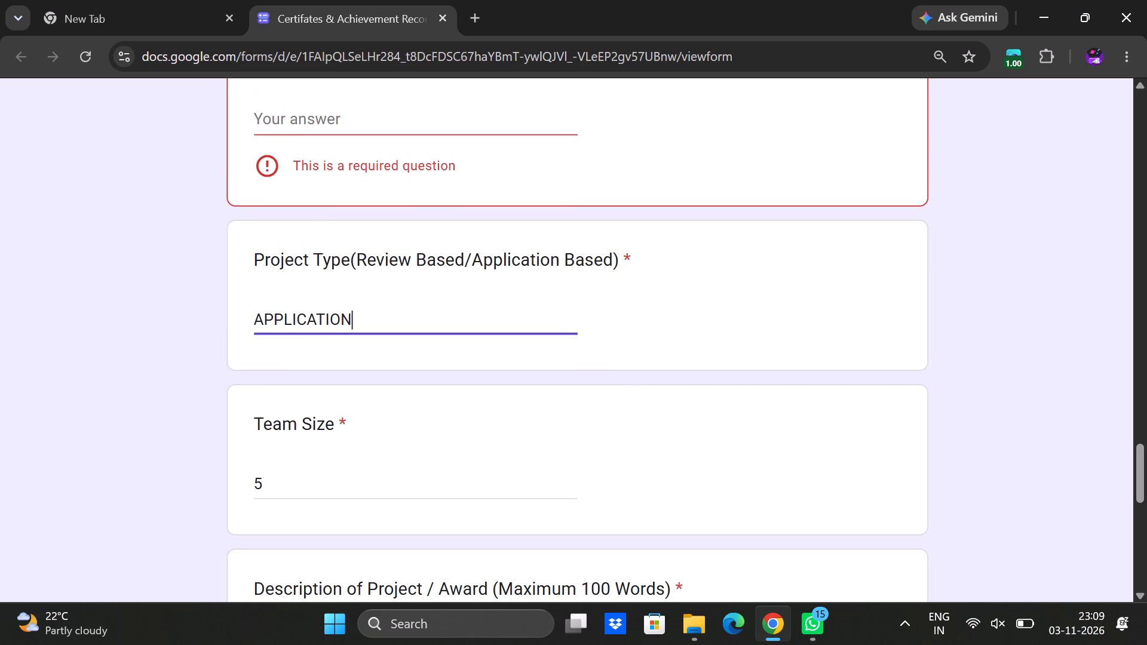
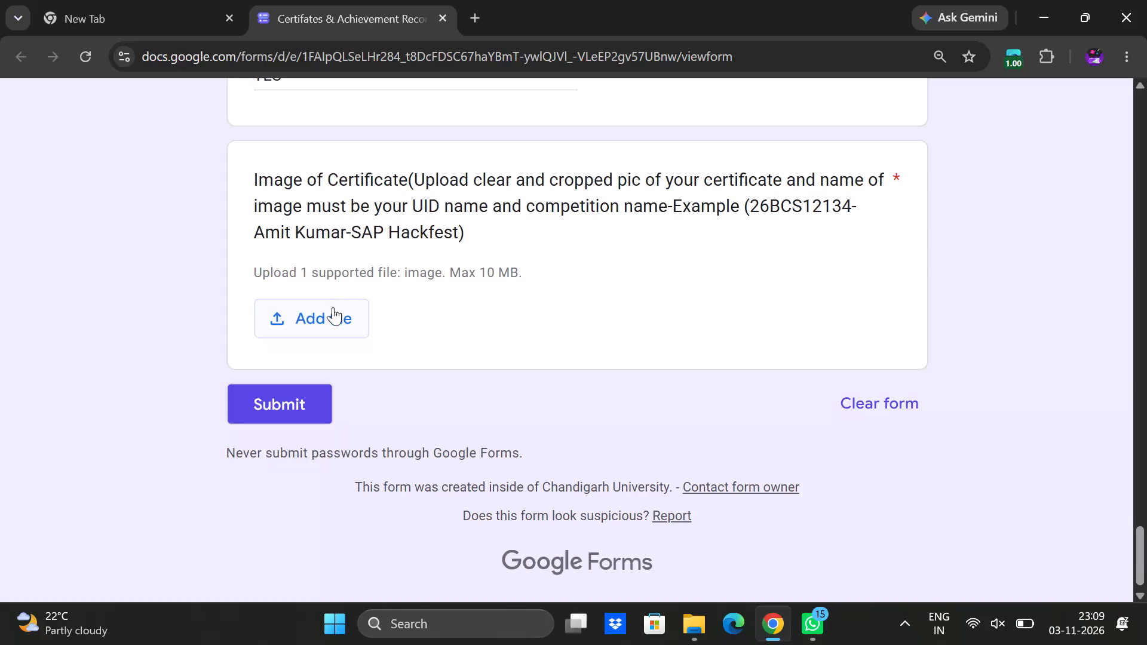
Upload "WhatsApp Image 2026-11-03 at 11.00.43 PM.jpeg" from Downloads as the answer to the Image of Certificate question.
left_click(333, 307)
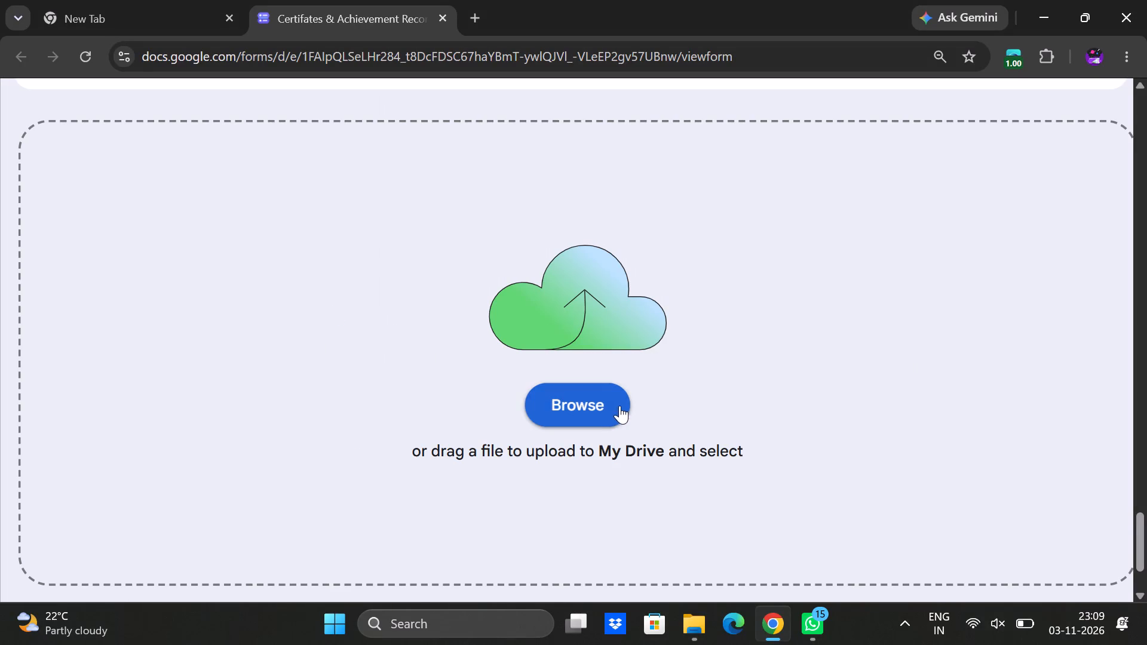
left_click(620, 406)
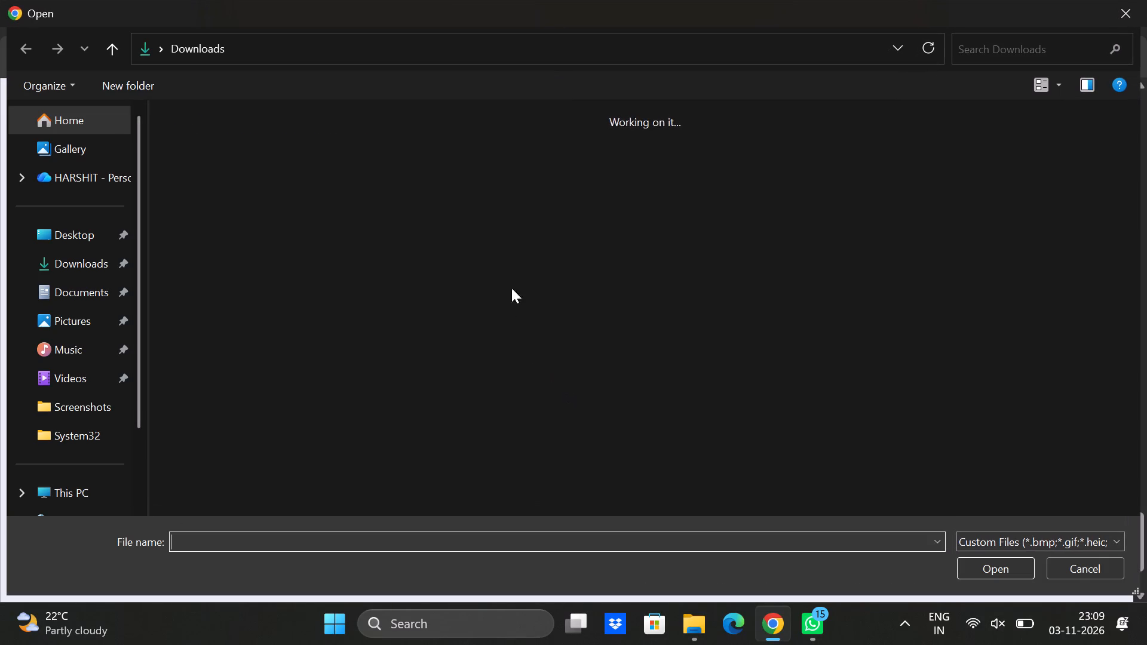
left_click(340, 160)
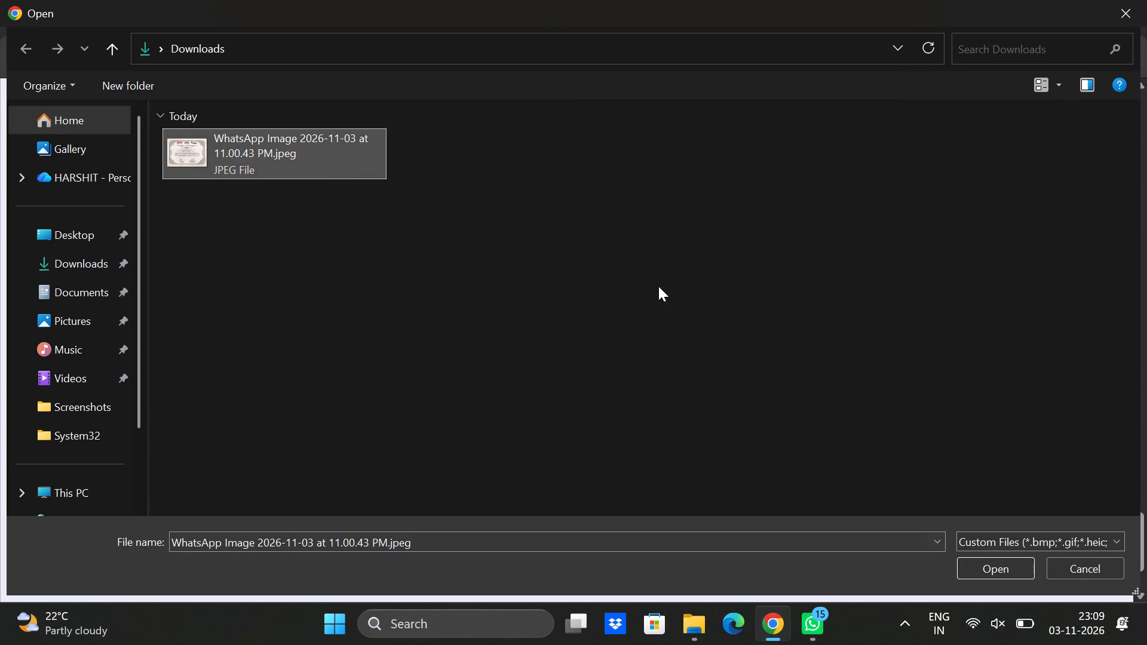
left_click(1007, 571)
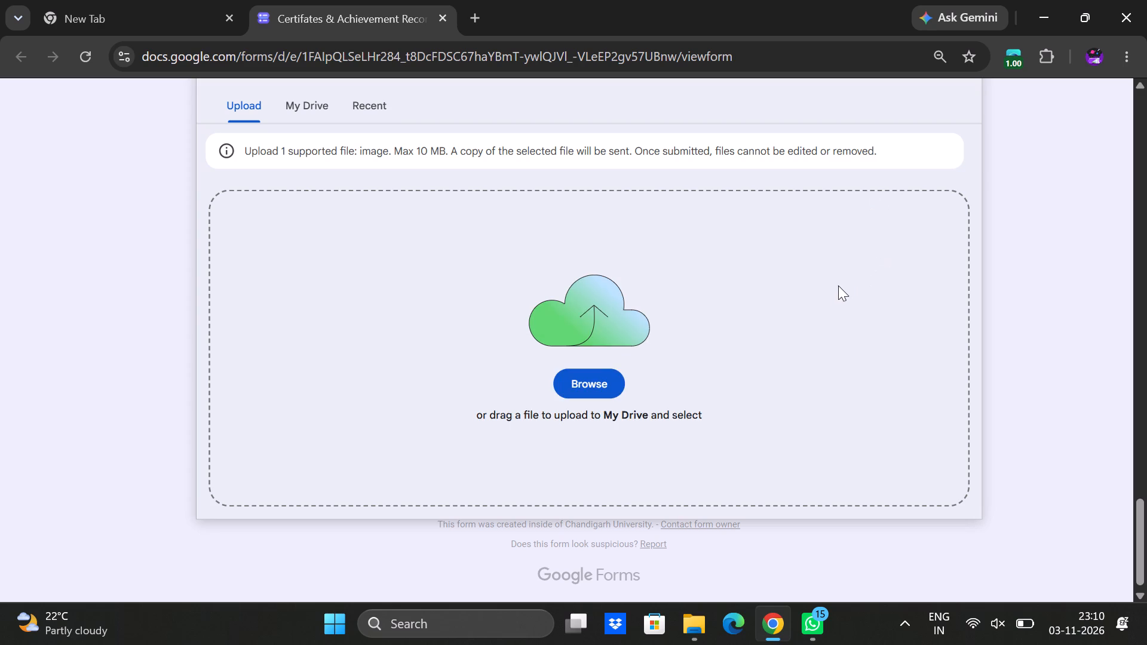
scroll(815, 266, "up", 2)
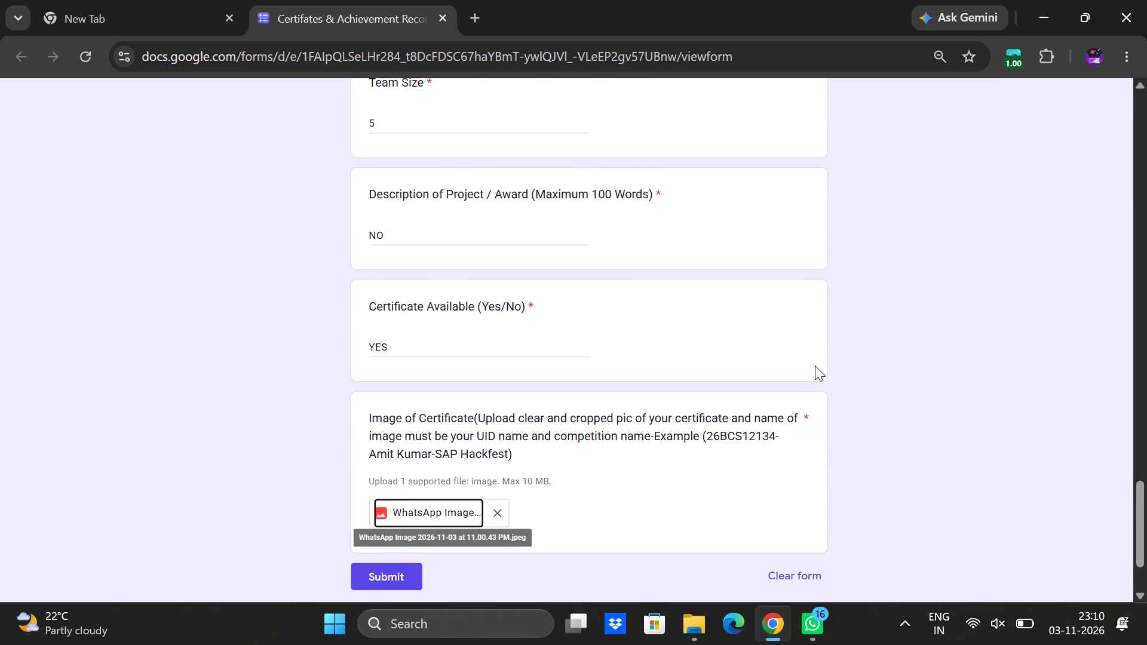
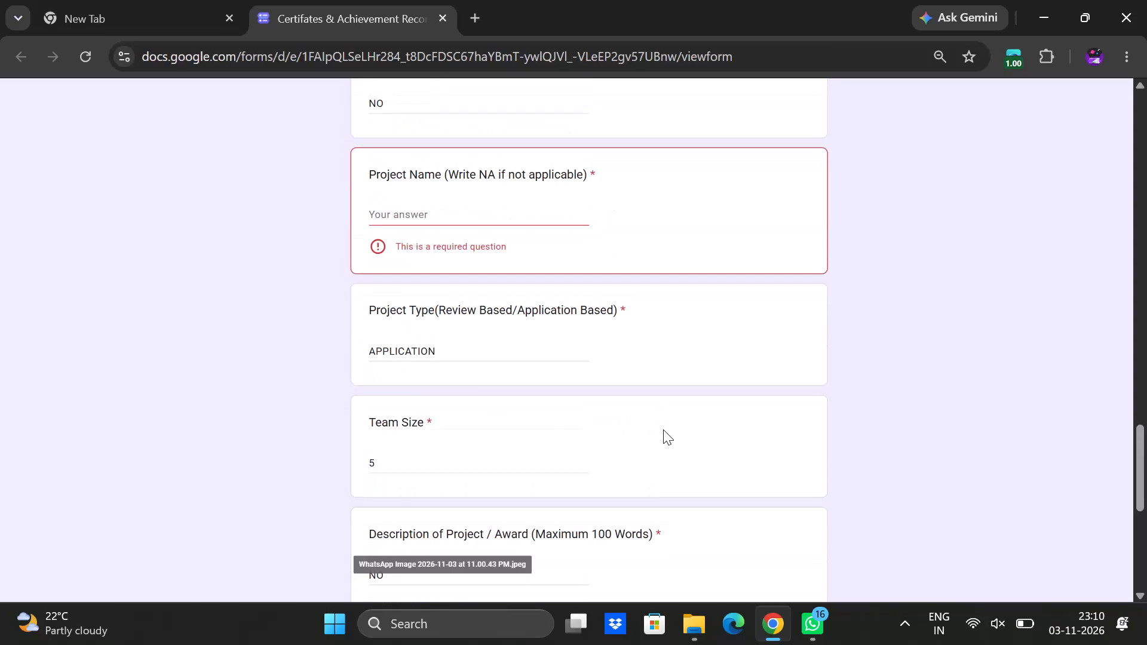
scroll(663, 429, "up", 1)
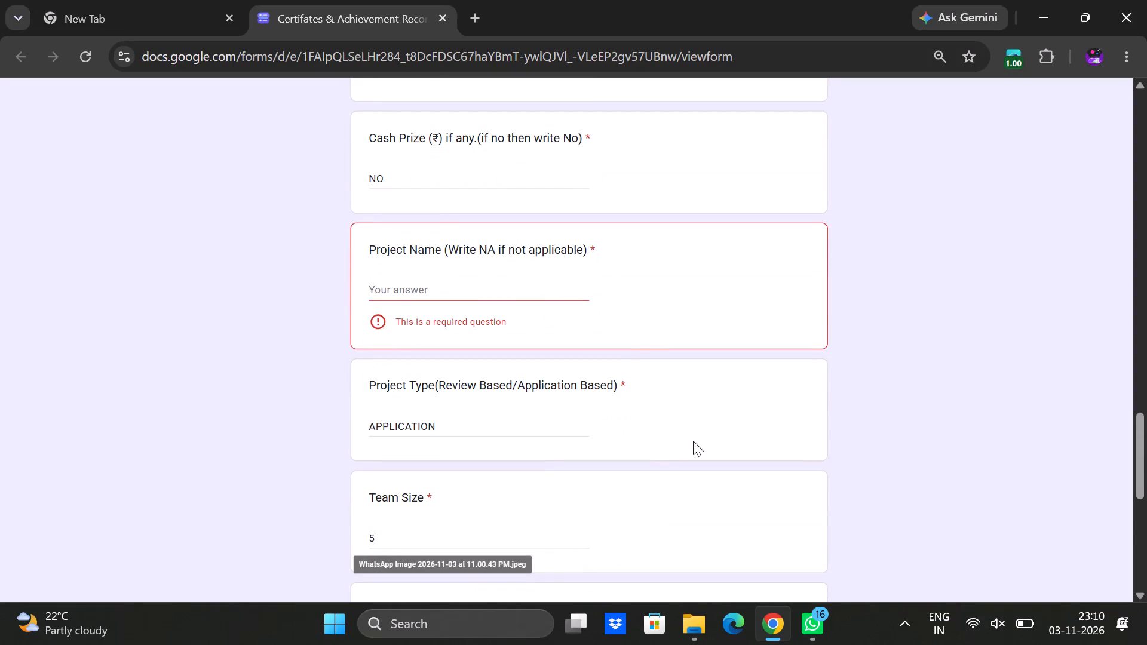
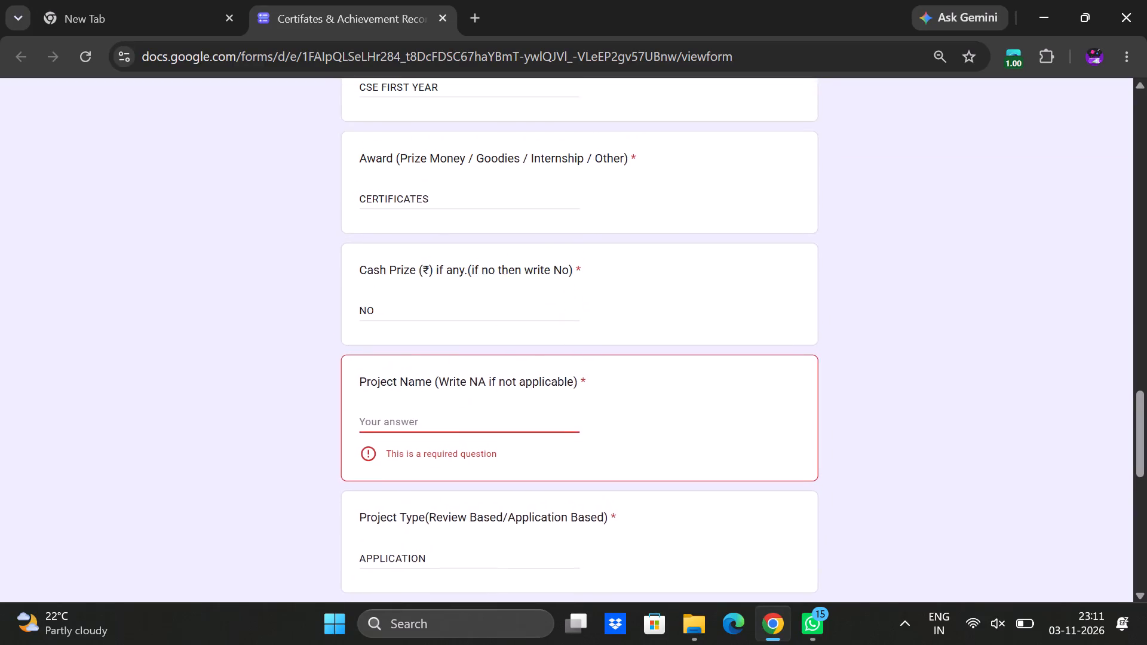
Review the year, program, award and cash prize answers preceding the unanswered Project Name question.
scroll(505, 289, "up", 3)
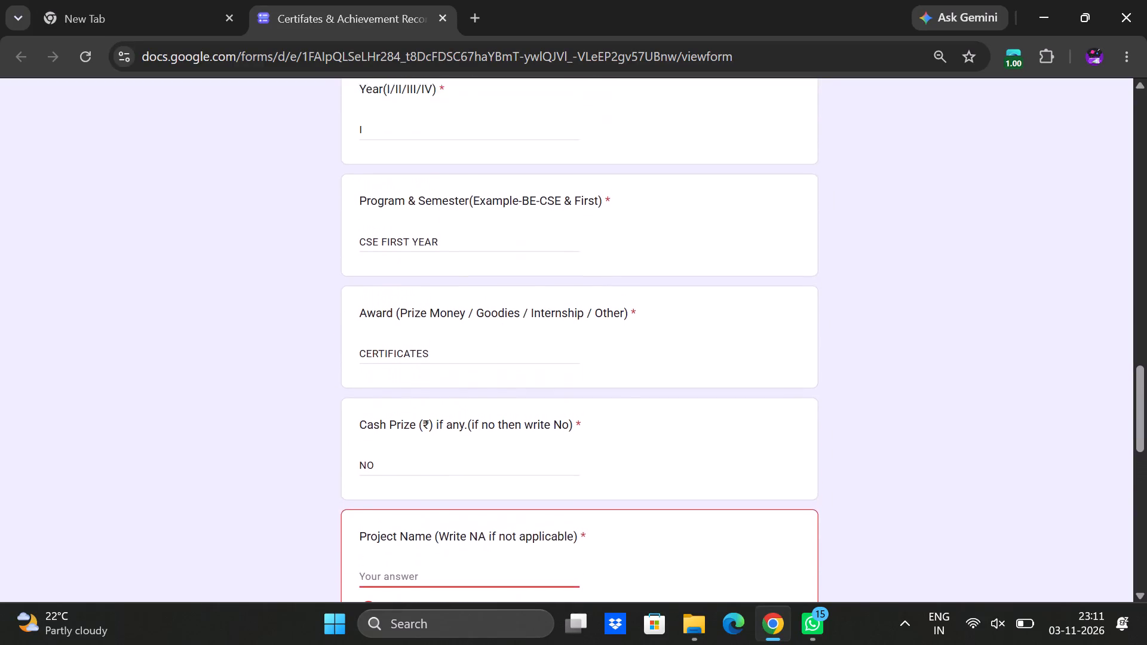
scroll(505, 289, "up", 2)
scroll(505, 289, "down", 1)
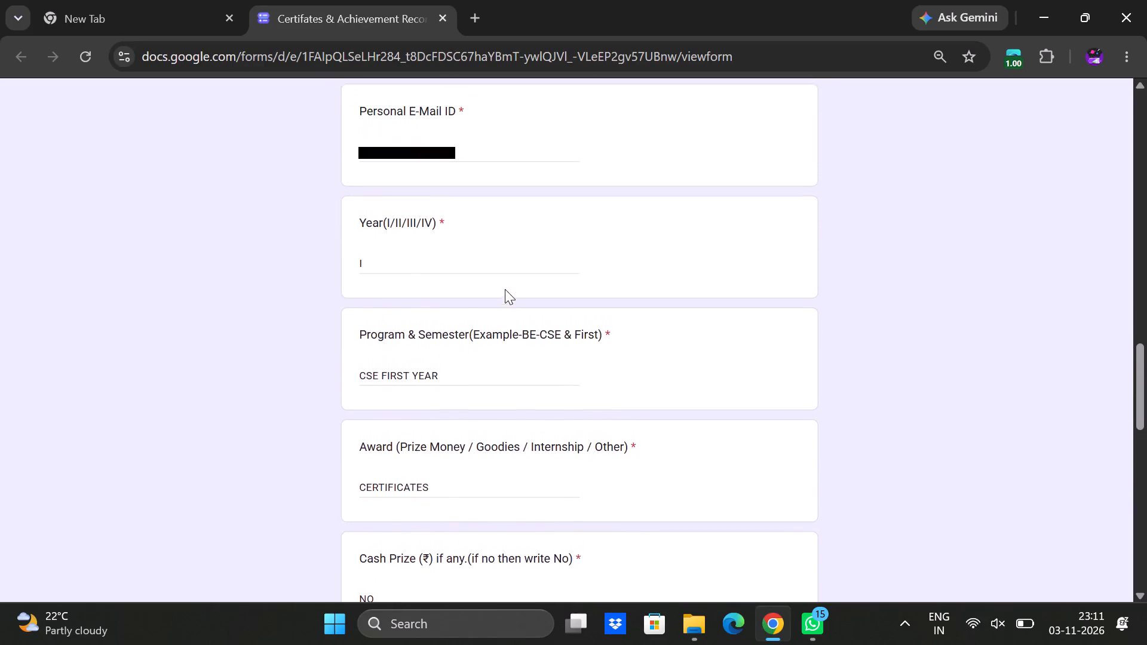
scroll(505, 289, "down", 3)
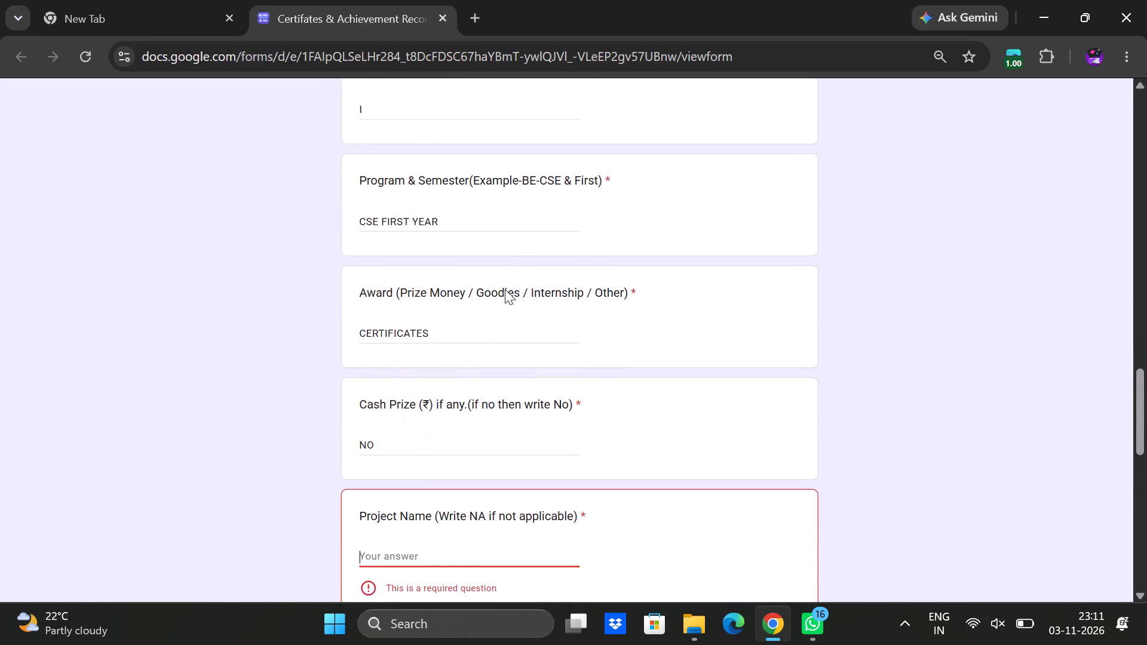
scroll(505, 289, "down", 1)
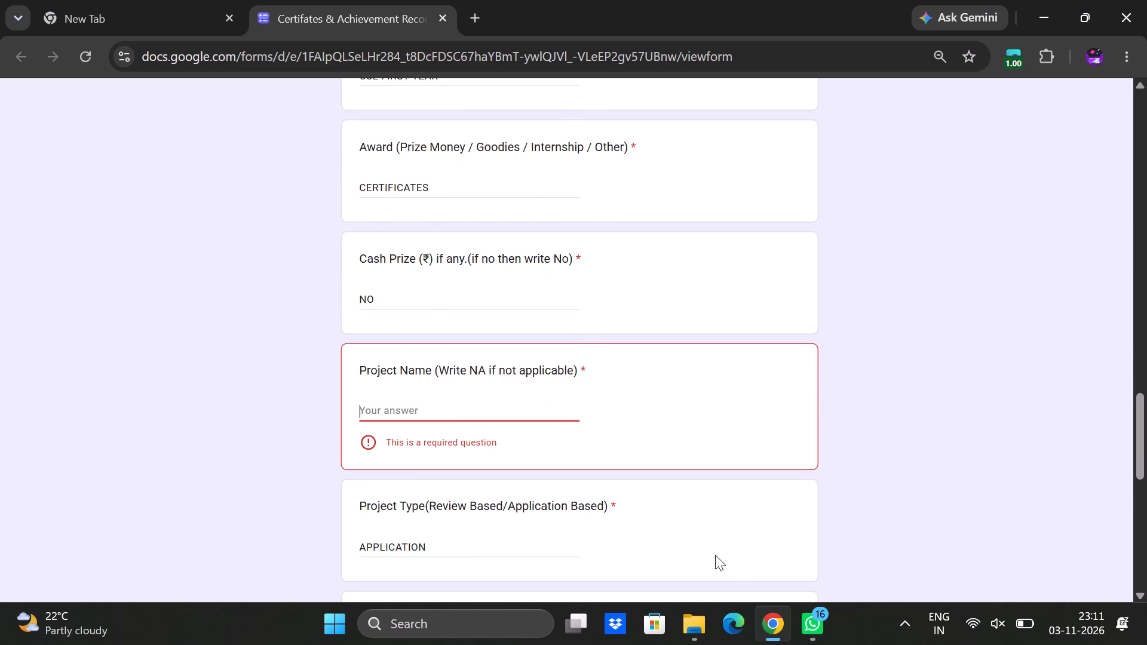
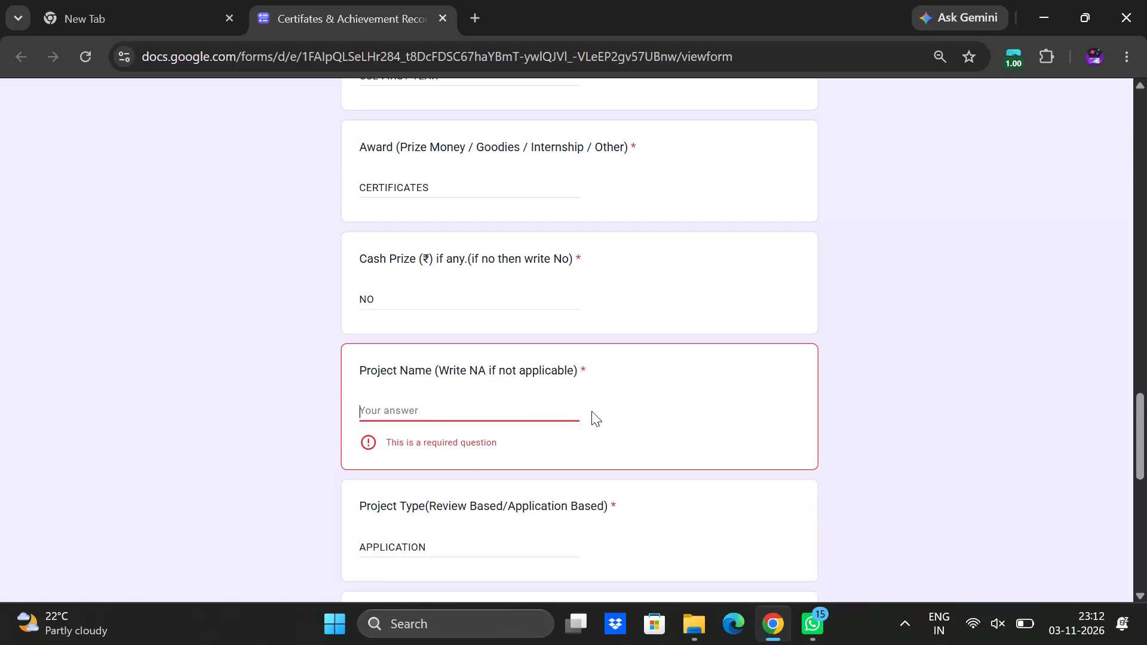
Review the form's answers from the UID and contact details through the project questions to the certificate image.
scroll(591, 411, "down", 1)
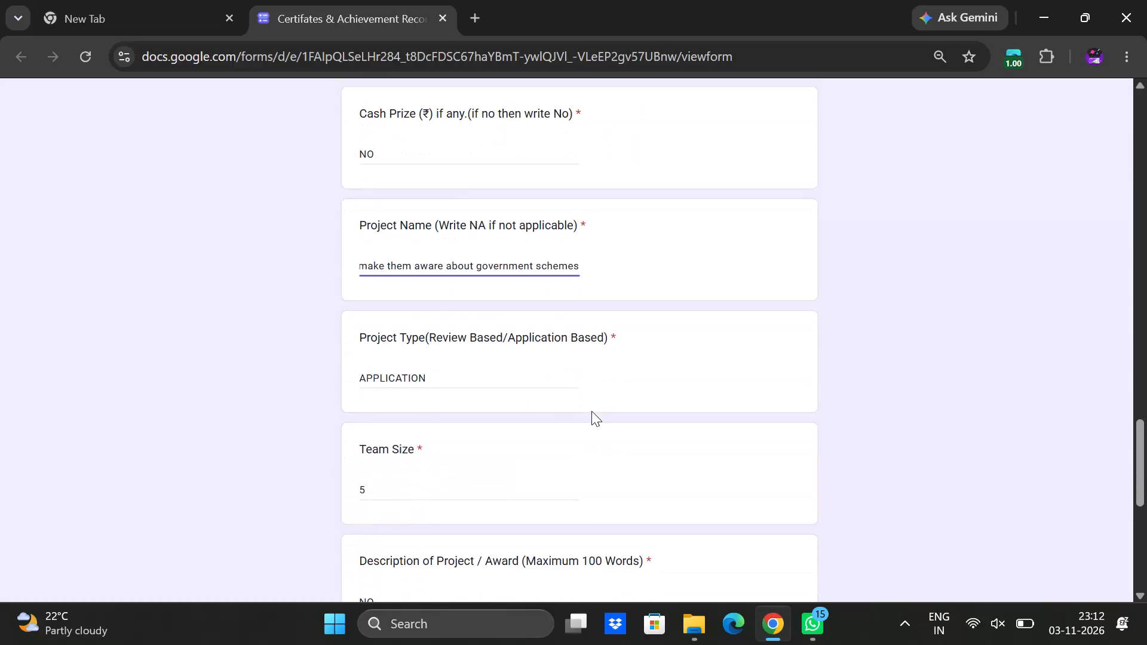
scroll(591, 411, "down", 2)
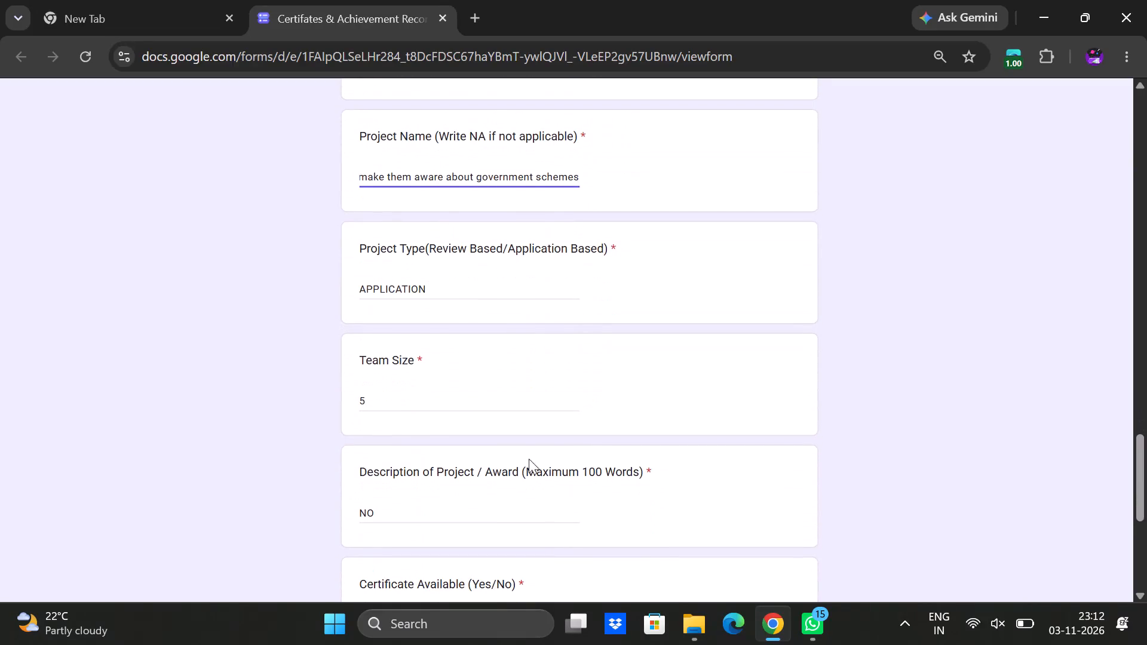
scroll(528, 464, "down", 3)
scroll(528, 464, "up", 1)
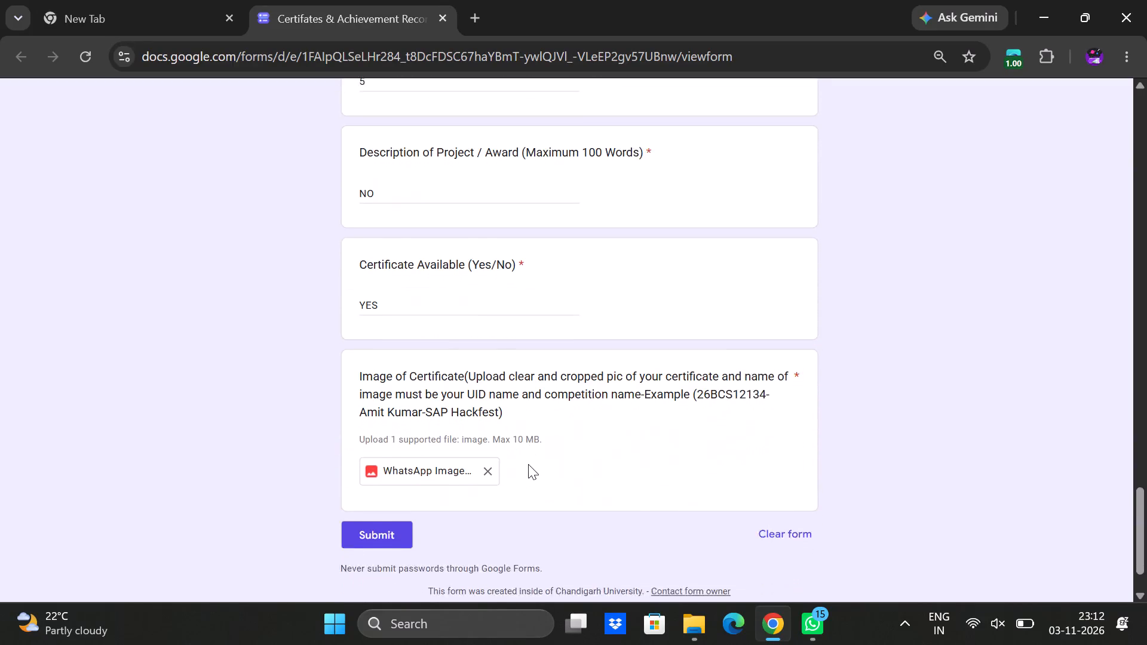
scroll(528, 464, "up", 5)
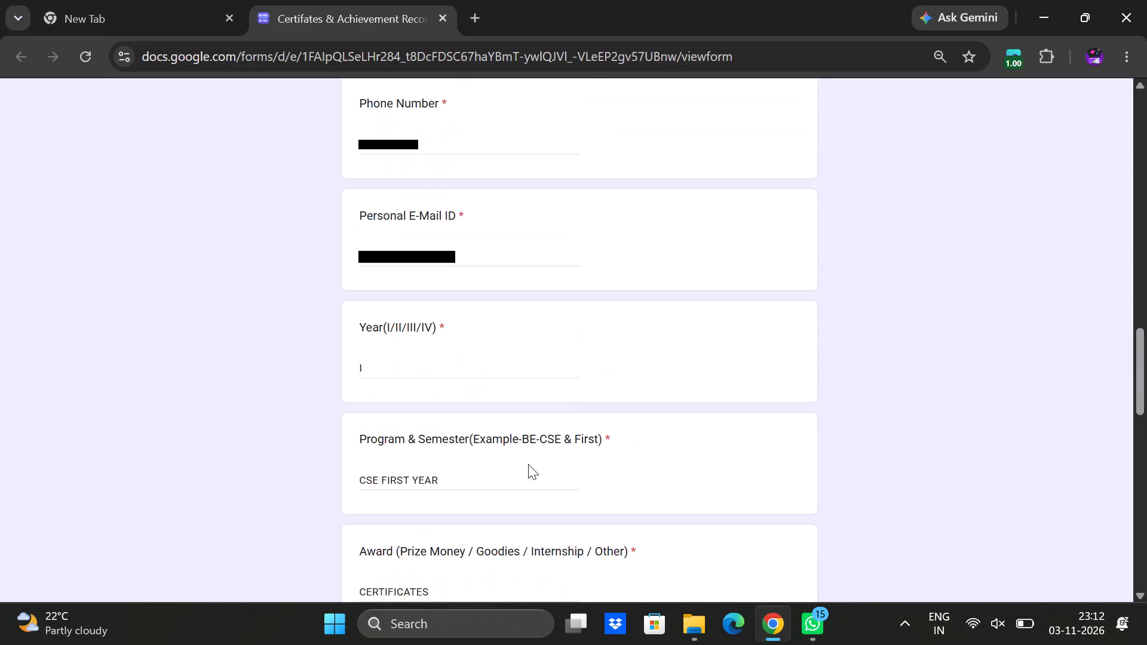
scroll(528, 464, "up", 3)
scroll(528, 464, "down", 1)
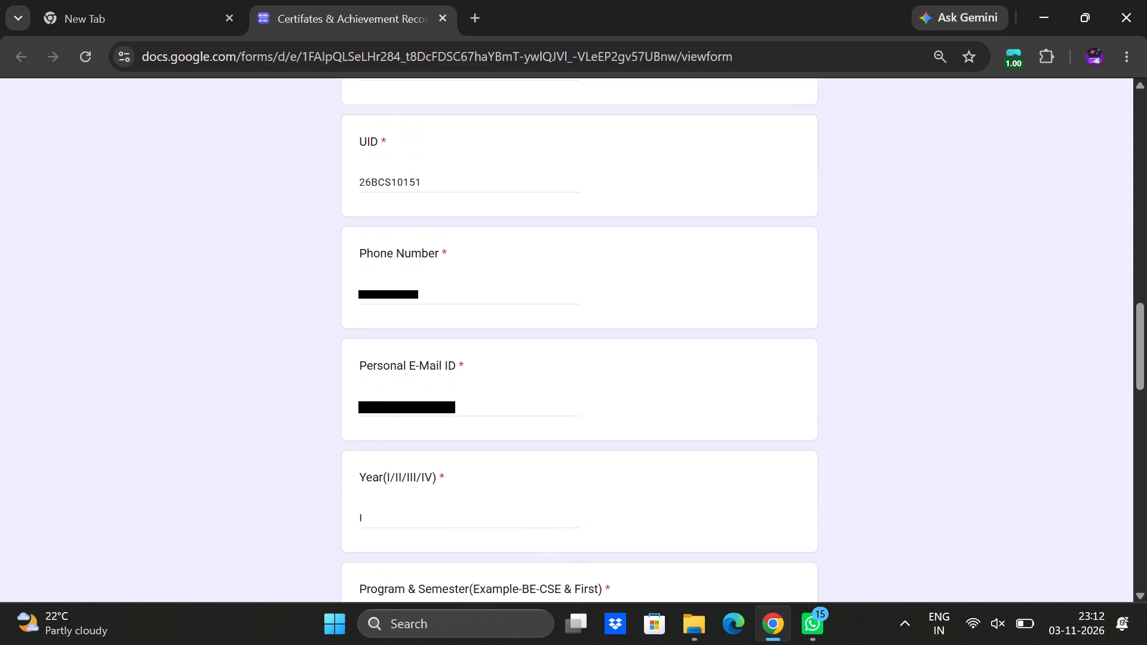
scroll(528, 464, "down", 3)
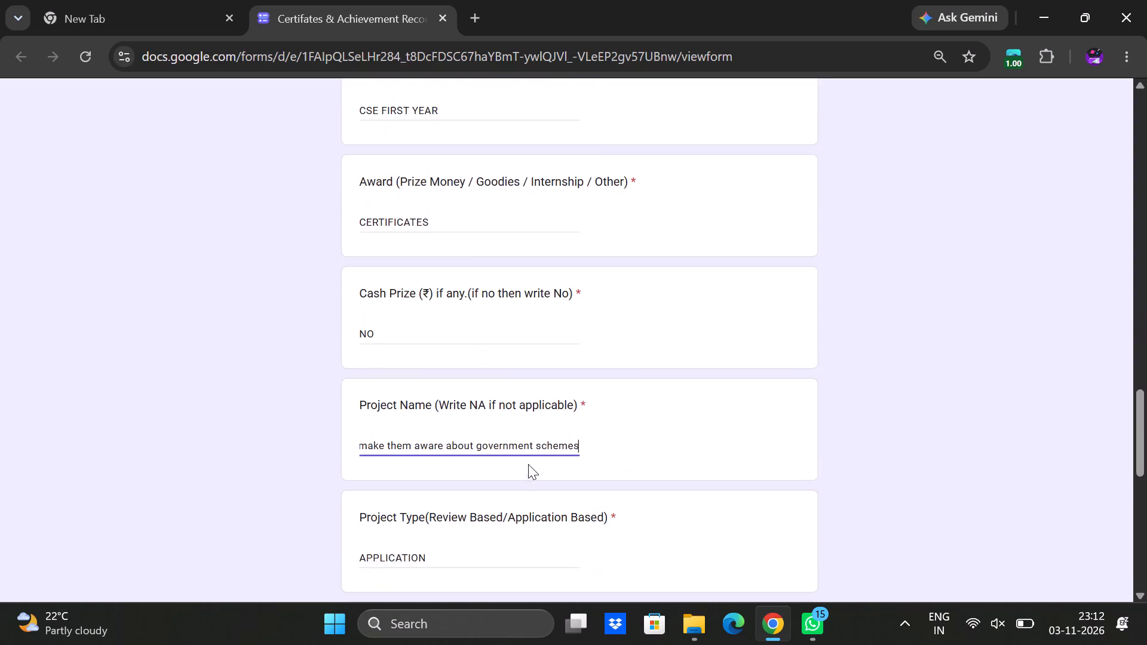
Submit the completed Certificates & Achievement Record form.
scroll(528, 464, "down", 1)
left_click(392, 458)
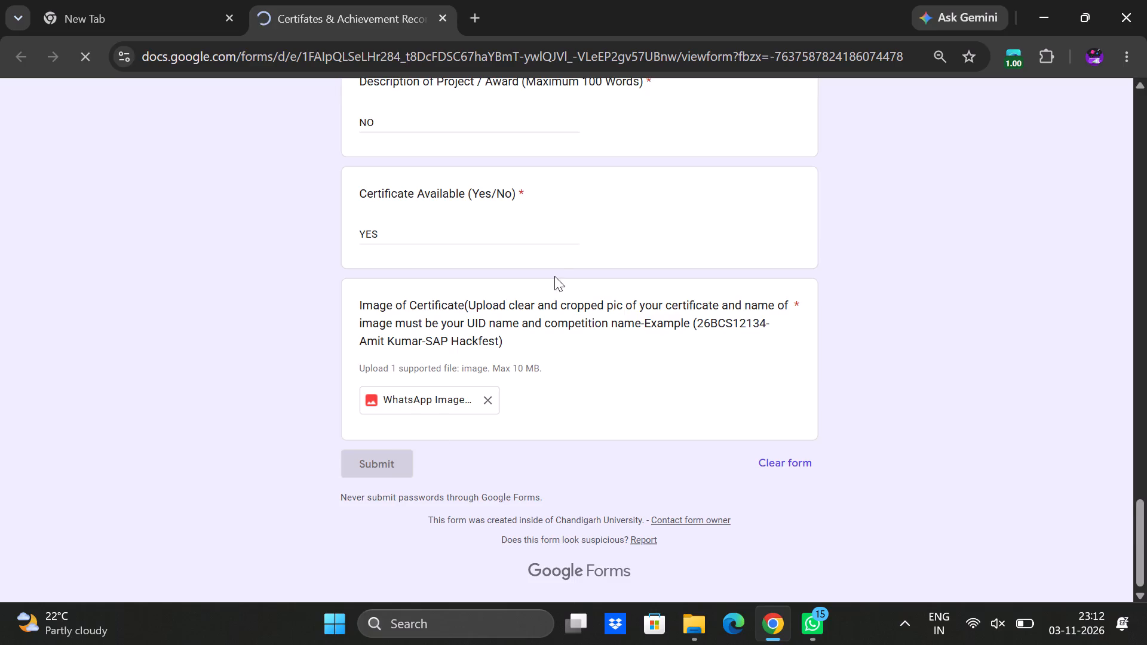
scroll(557, 271, "up", 2)
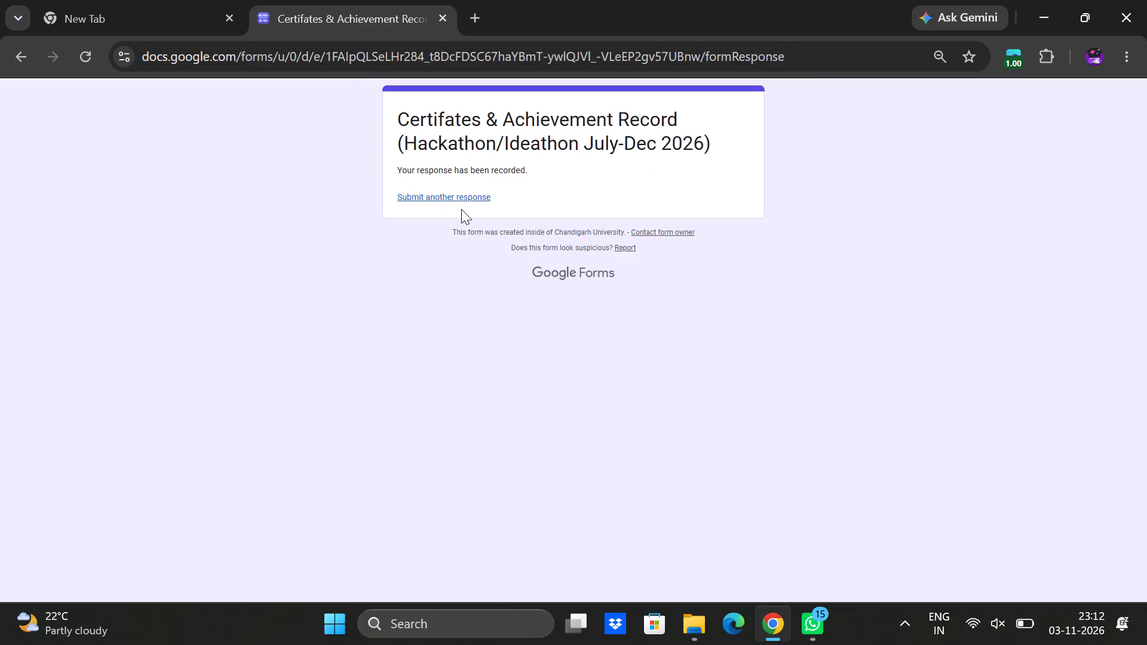
Start another response to the same form, opening the Competition / Hackathon/Ideathon Name answer for entry.
left_click(461, 194)
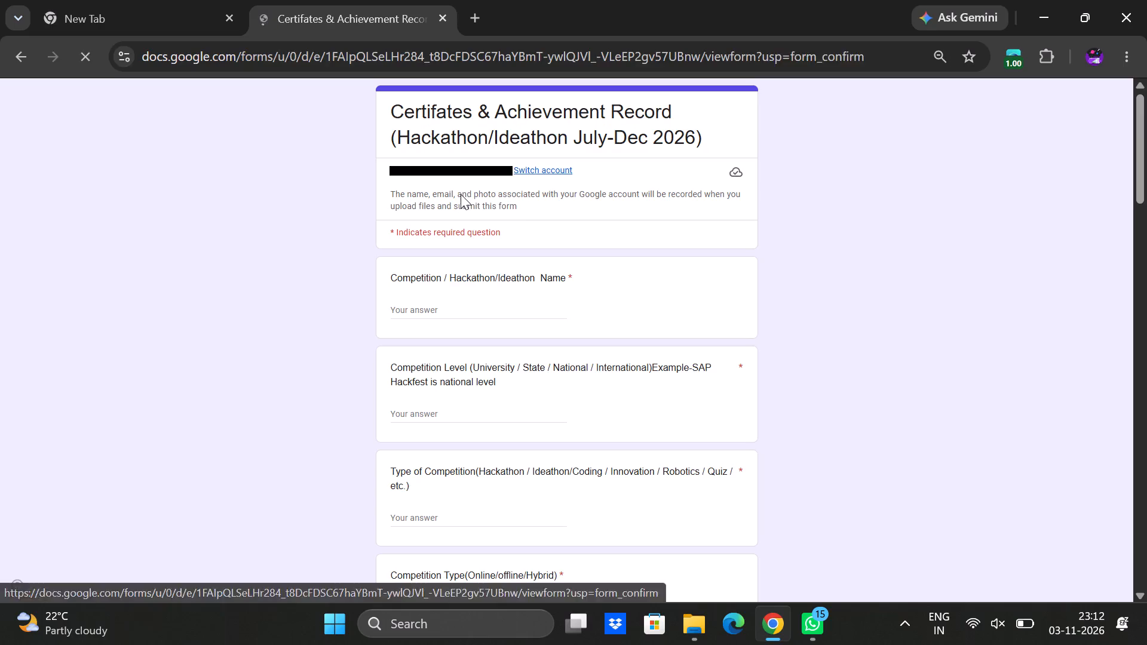
left_click(494, 311)
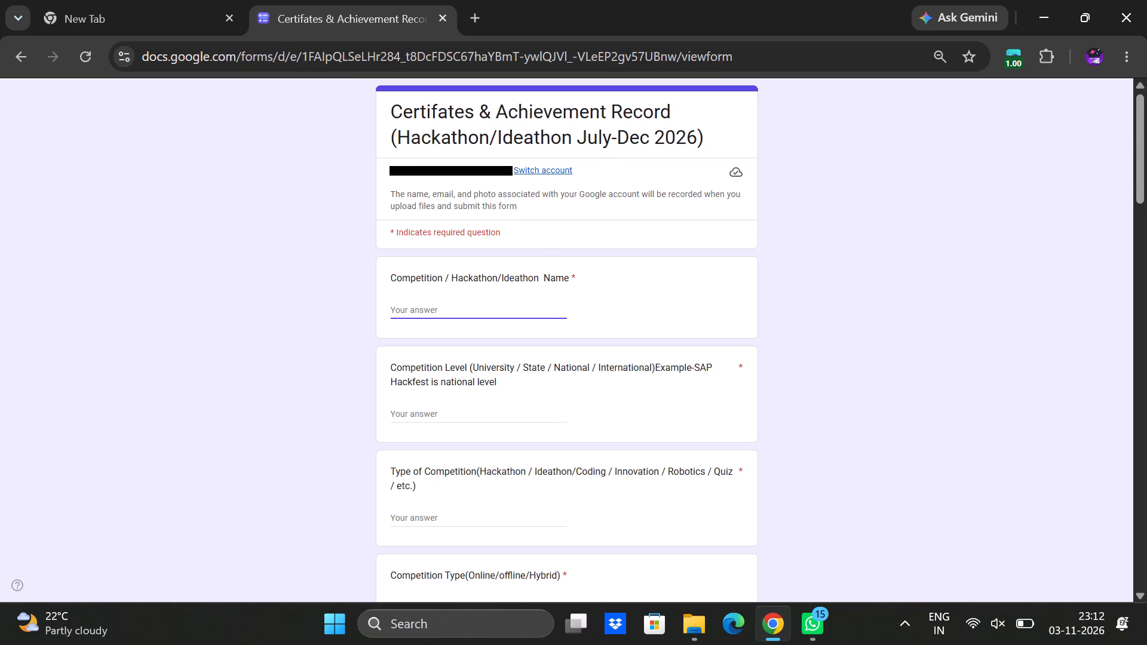
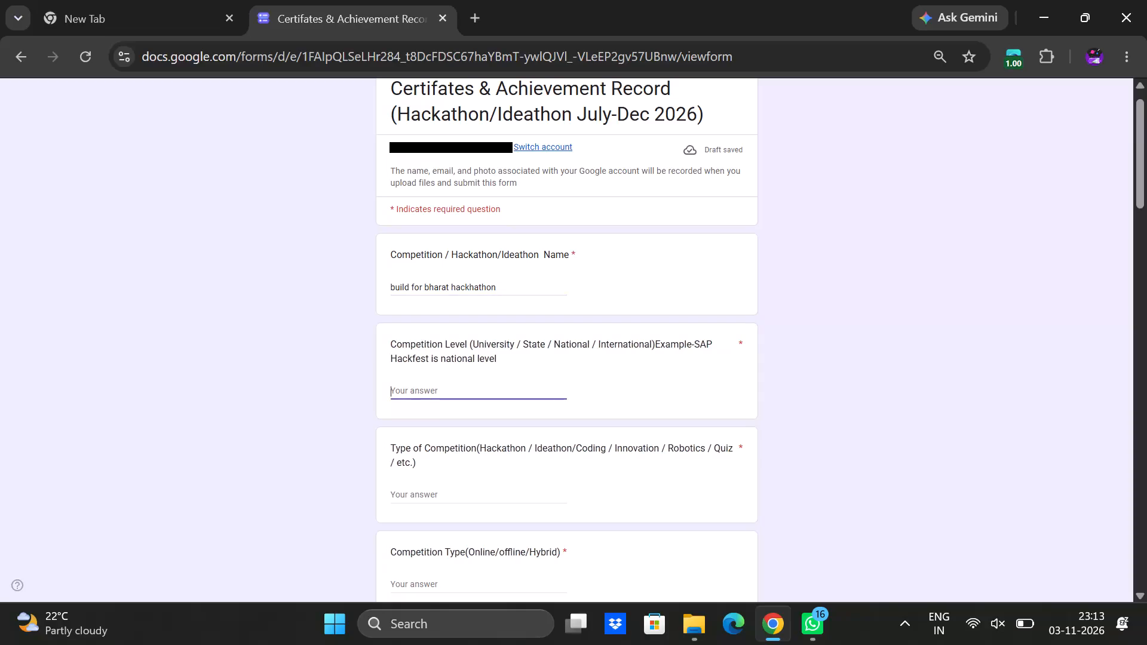
Enter "university" as the Competition Level answer.
type("unicer")
key("BackSpace")
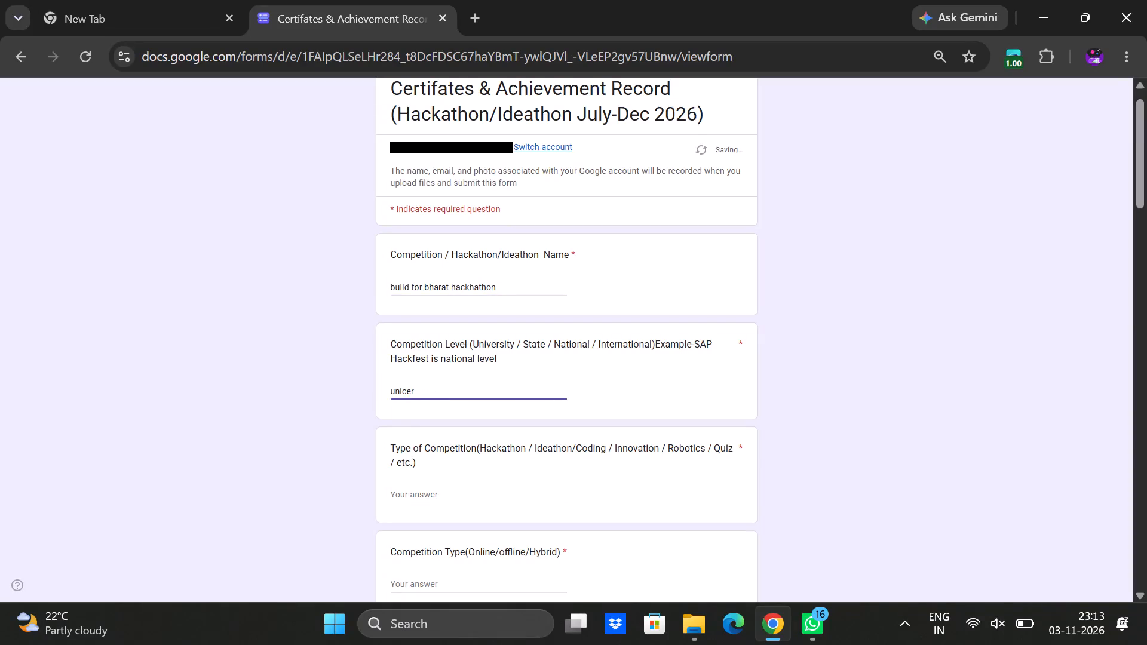
key("BackSpace")
key("BackSpace")
type("versity")
Answer Type of Competition with "hackhathon" and Competition Type (Online/offline/Hybrid) with "offline".
scroll(459, 384, "down", 1)
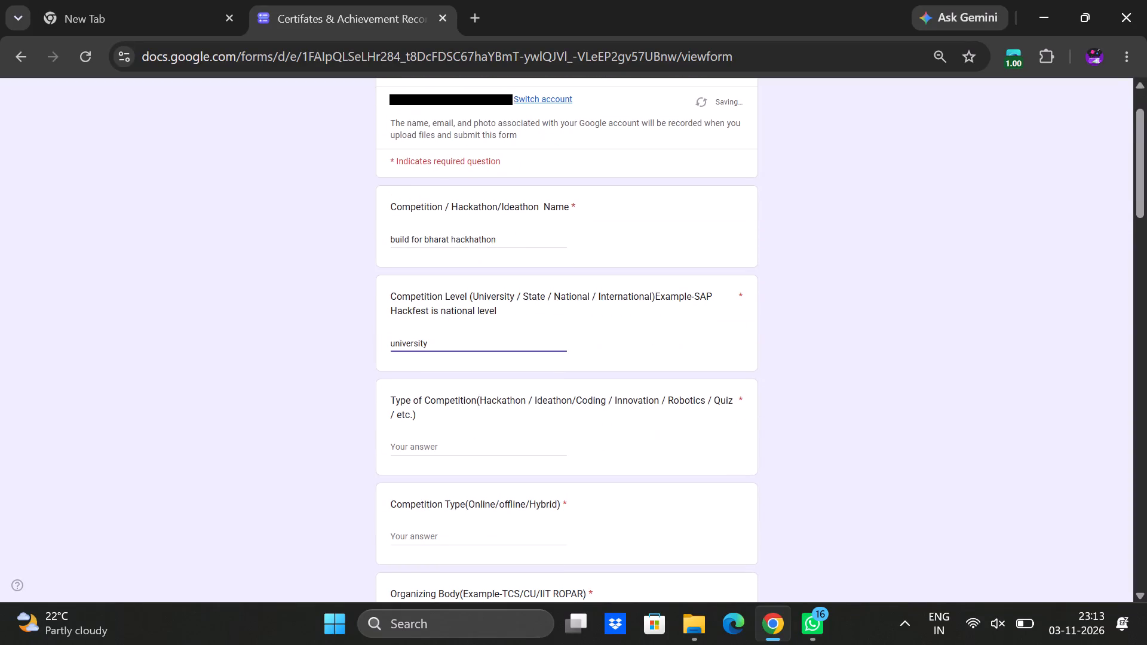
left_click(489, 441)
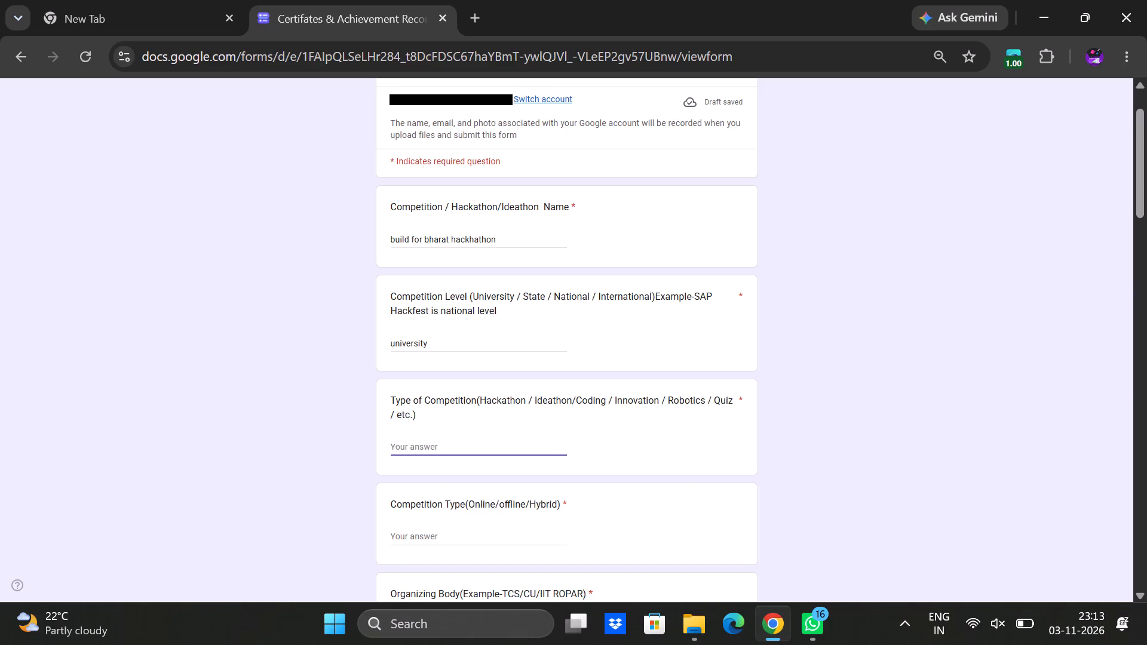
type("hackhathon")
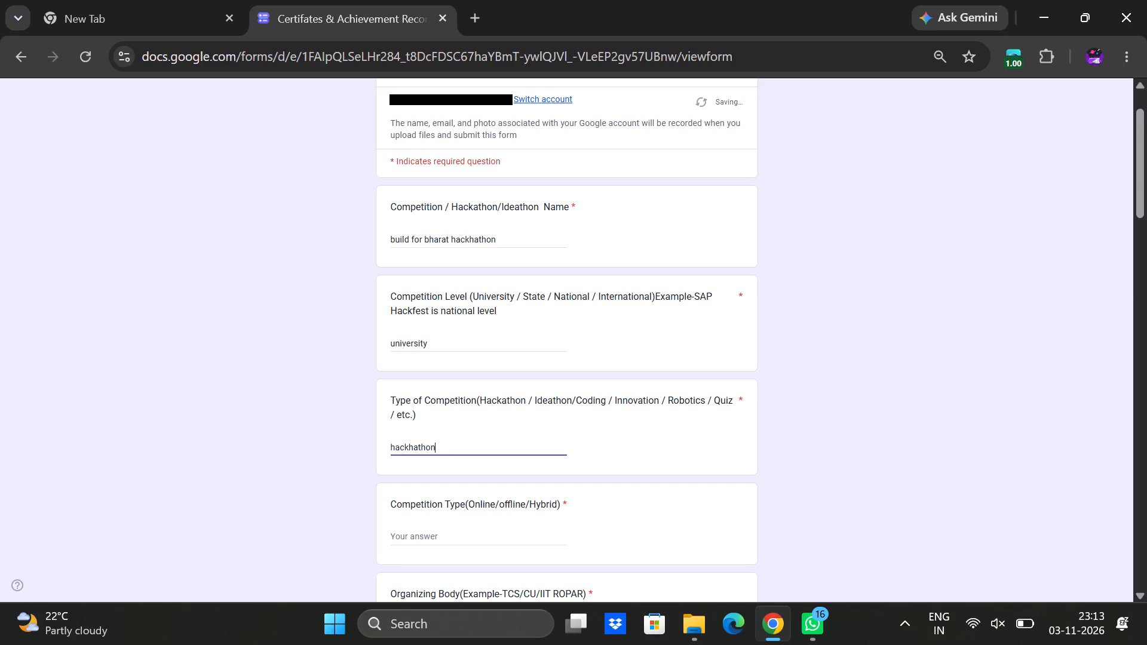
scroll(489, 441, "down", 2)
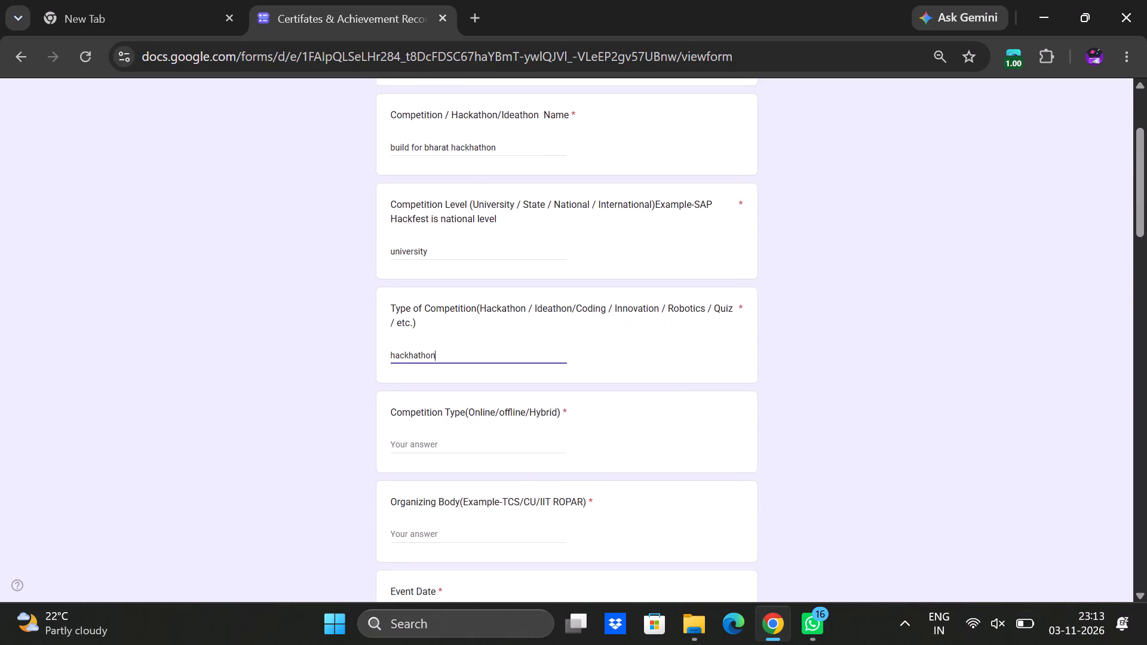
left_click(507, 446)
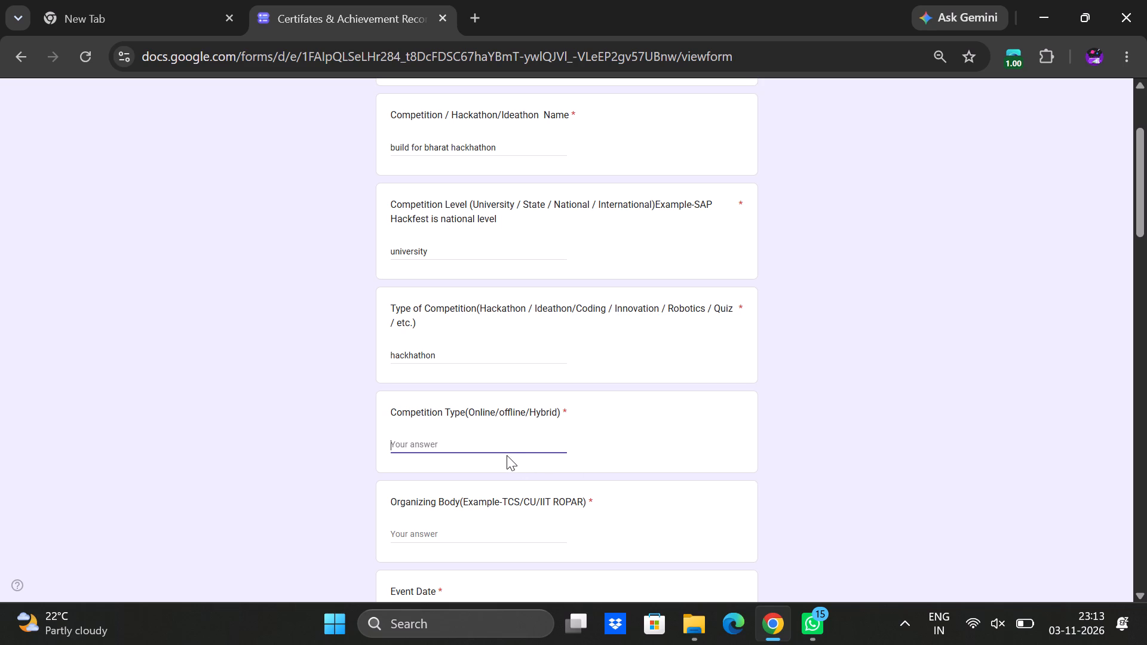
type("offline")
Enter "cu" as the Organizing Body answer.
scroll(507, 455, "down", 1)
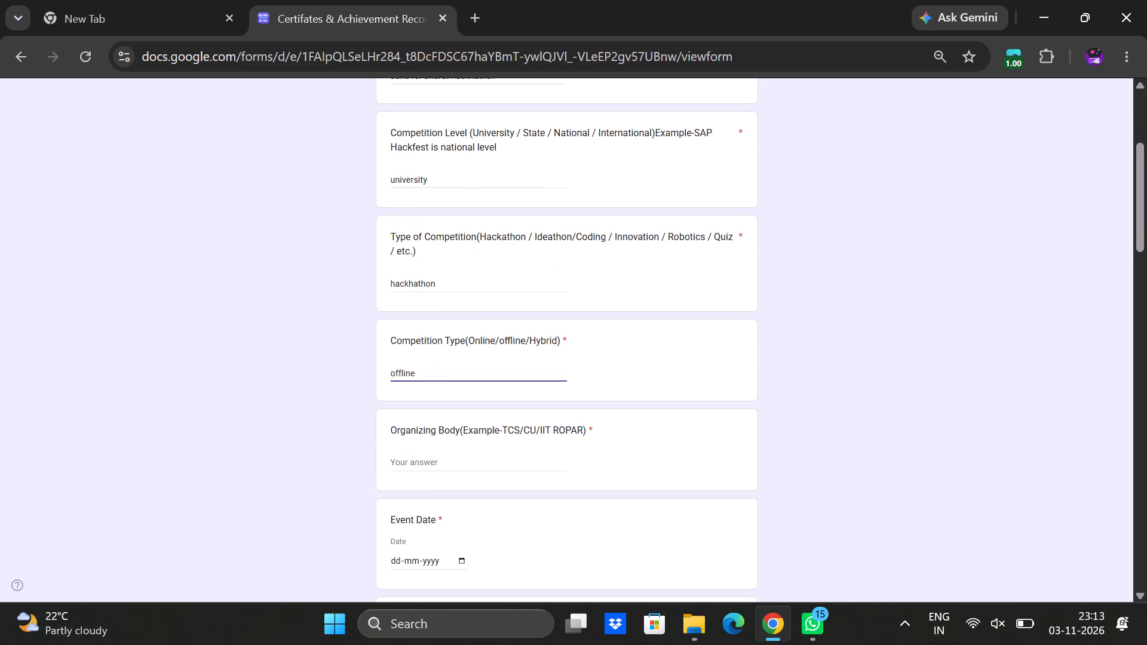
scroll(507, 455, "down", 1)
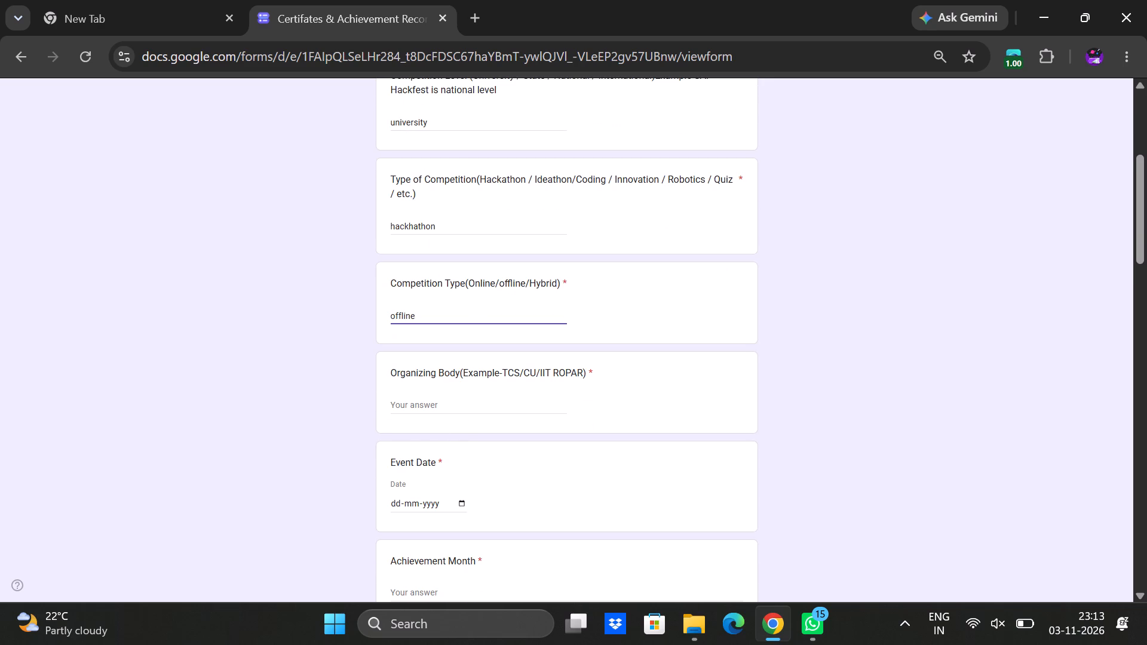
left_click(461, 410)
type("cu")
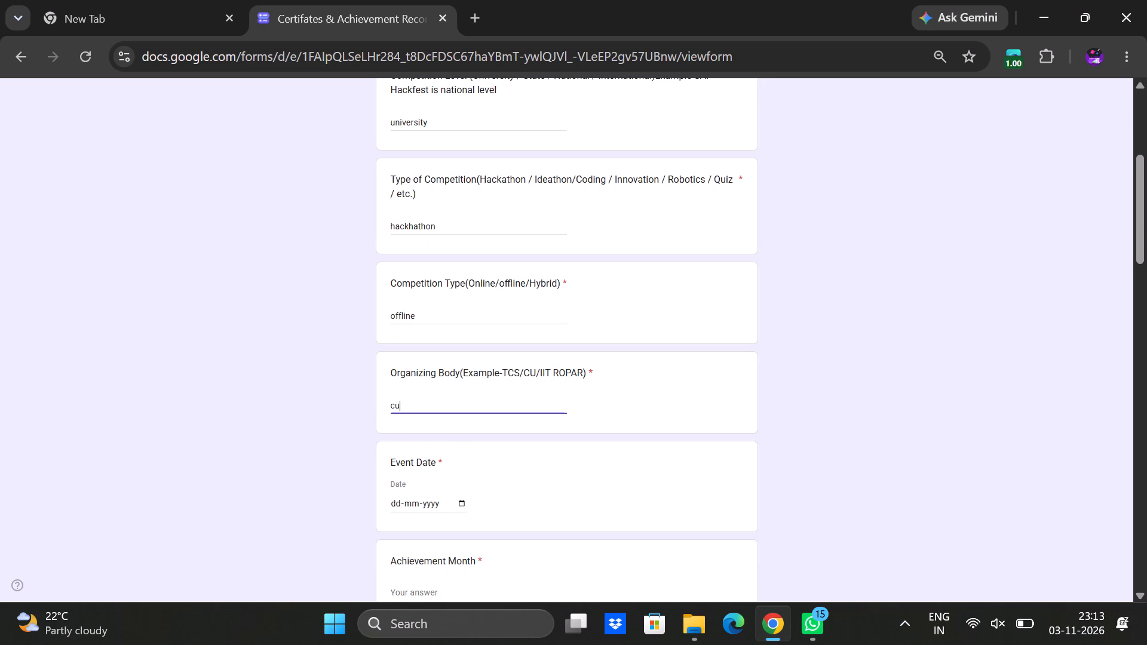
scroll(461, 410, "down", 1)
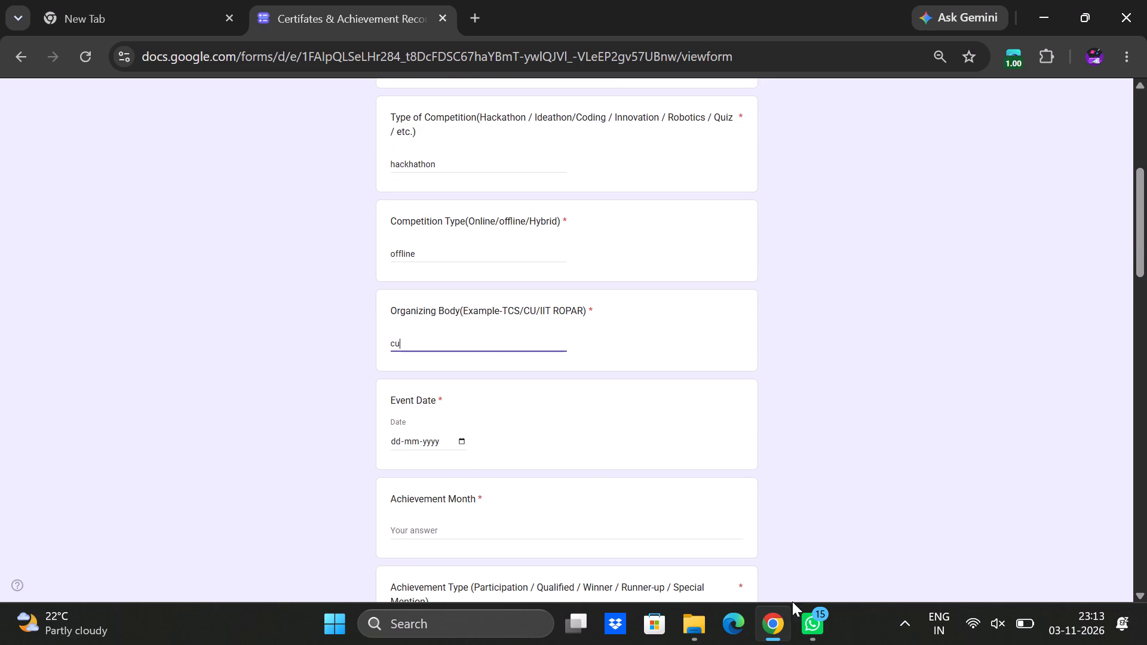
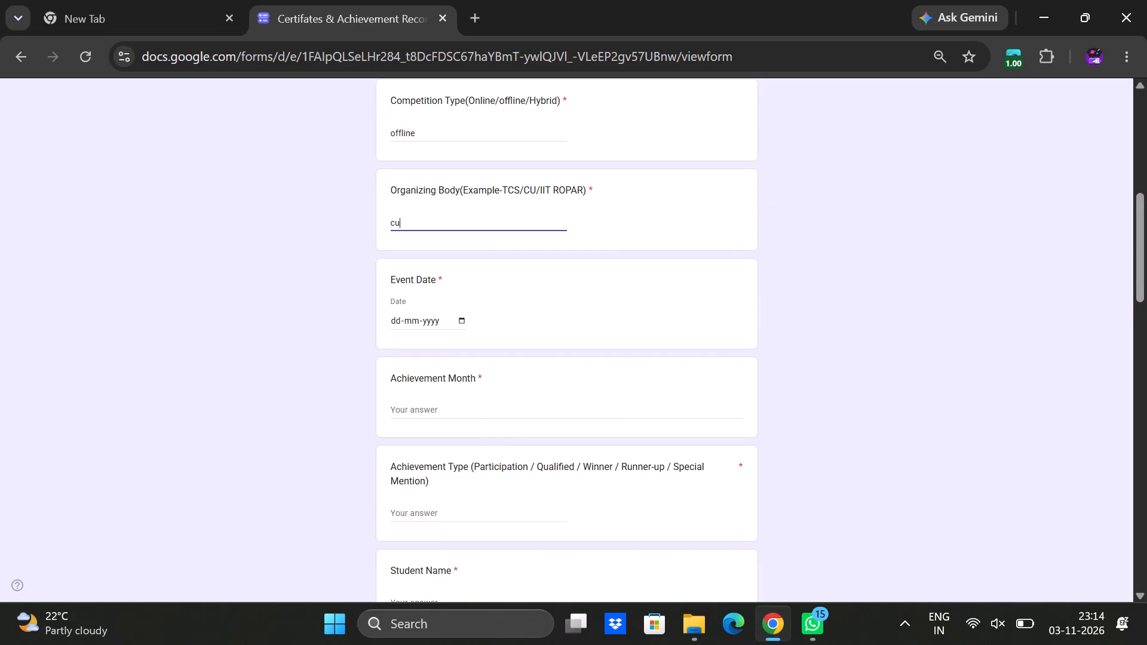
Enter "participation" as the Achievement Type answer, leaving Event Date and Achievement Month blank.
scroll(483, 408, "down", 1)
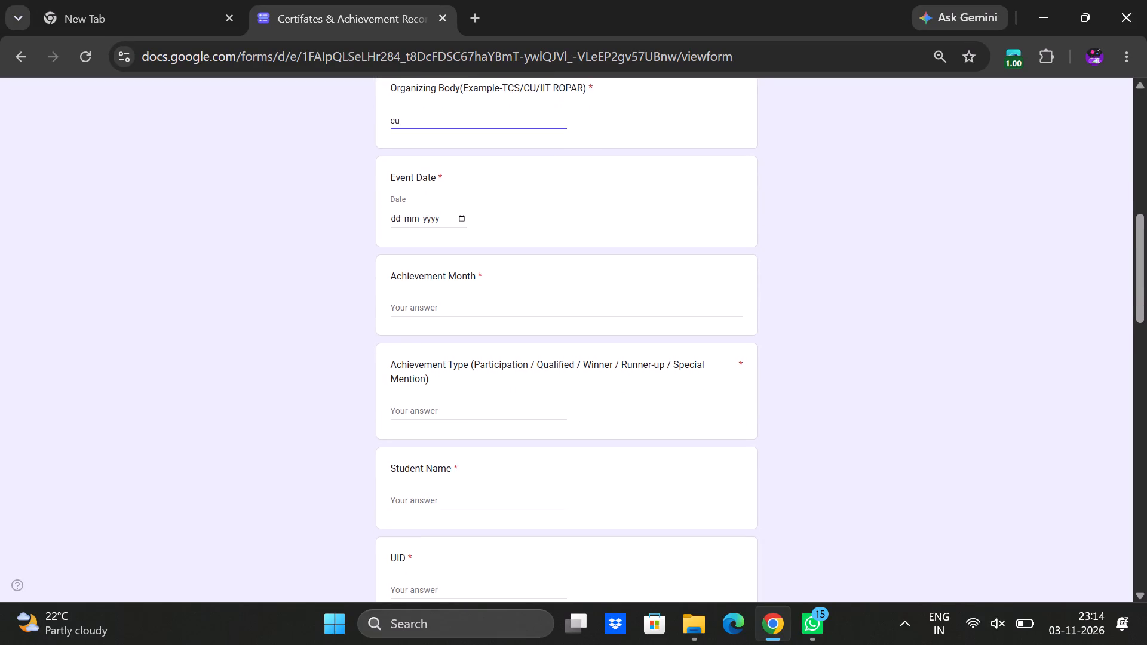
left_click(483, 408)
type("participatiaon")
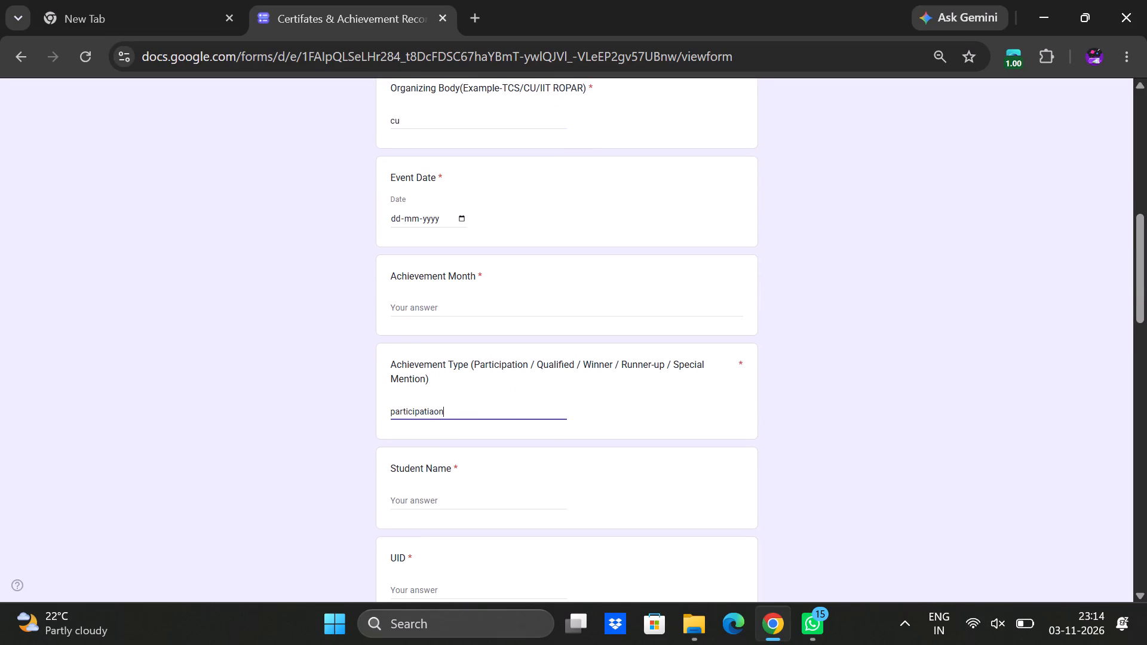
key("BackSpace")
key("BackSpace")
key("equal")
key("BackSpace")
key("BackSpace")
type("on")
Fill in the Student Name answer with the student's full name.
scroll(483, 408, "down", 1)
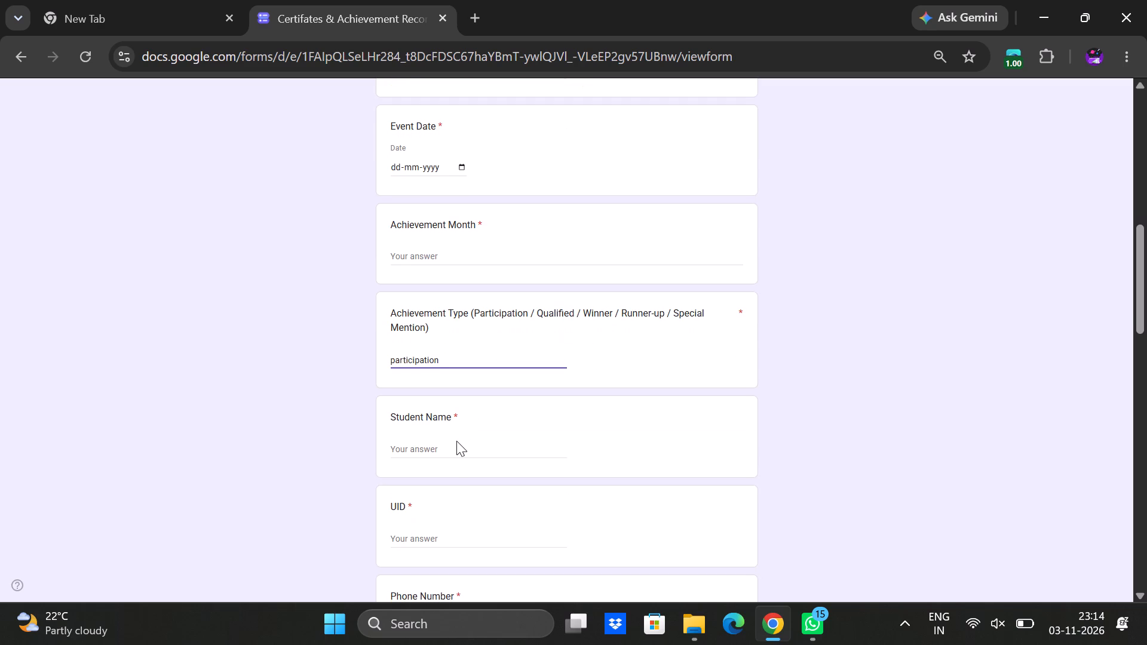
left_click(456, 441)
left_click(451, 443)
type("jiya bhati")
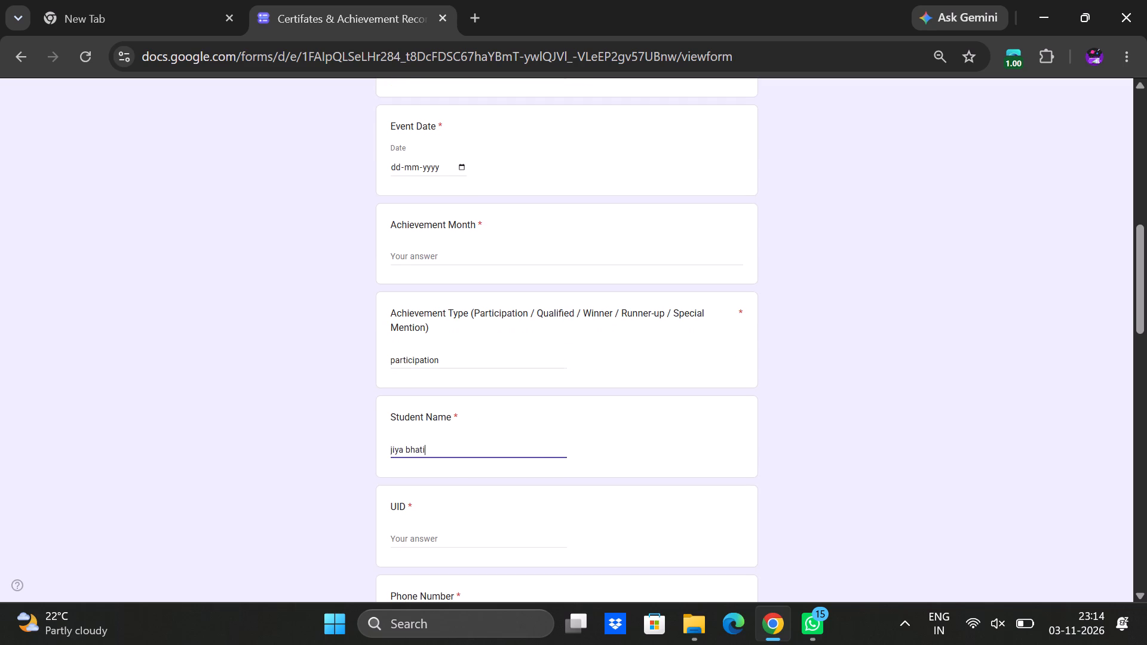
Fill in the UID answer with the student's university ID.
scroll(451, 443, "down", 2)
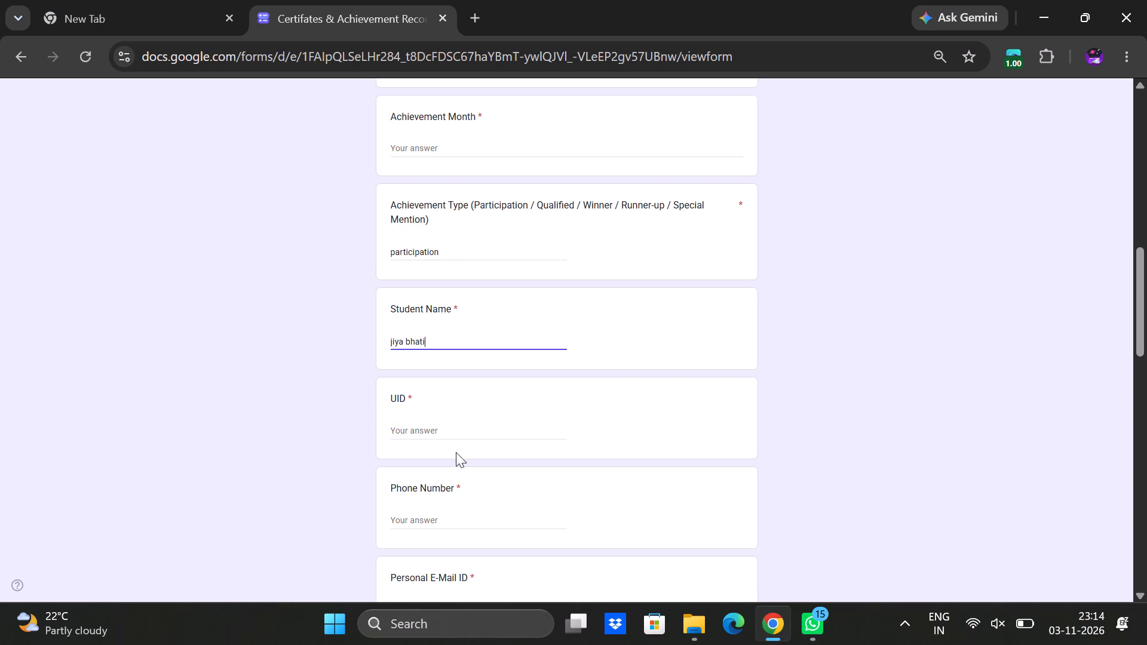
left_click(447, 434)
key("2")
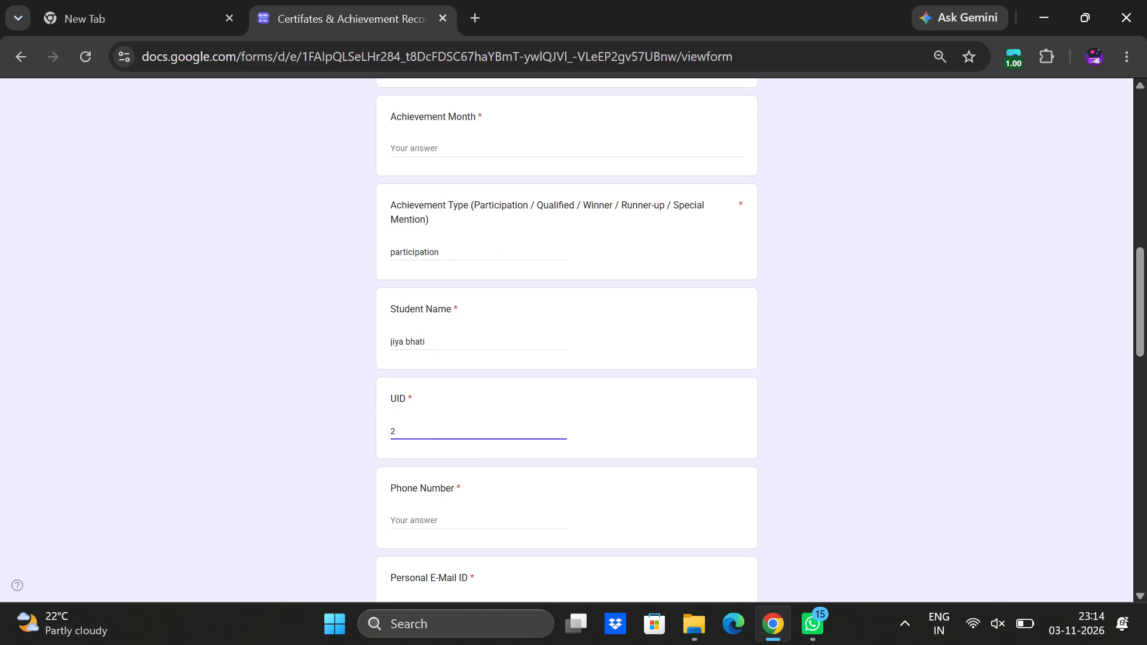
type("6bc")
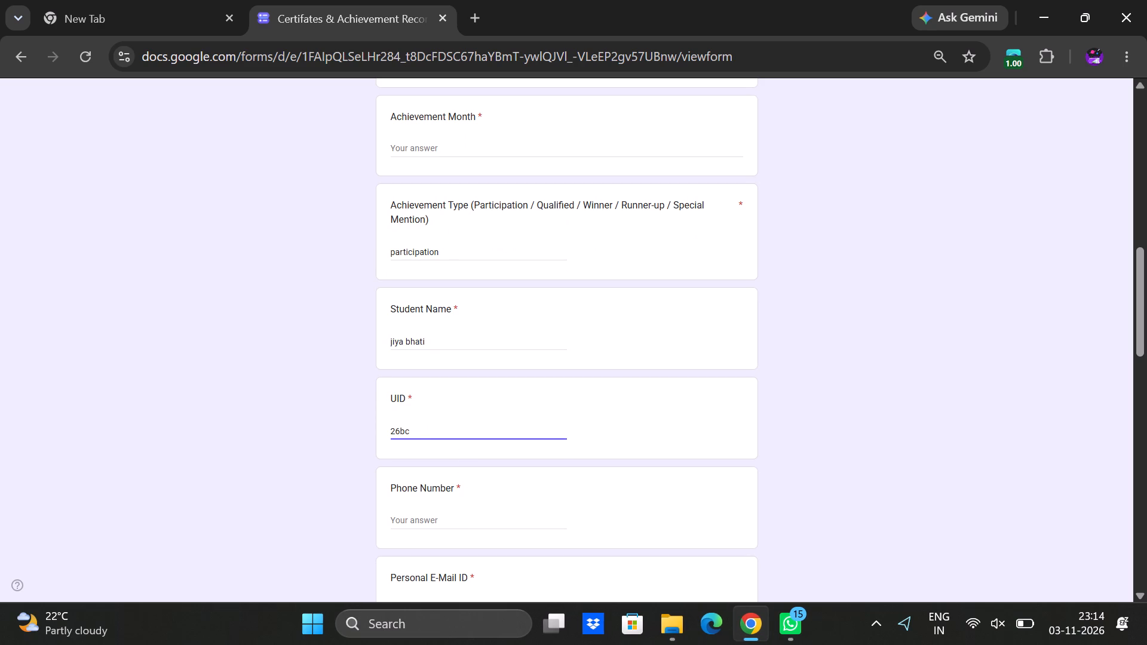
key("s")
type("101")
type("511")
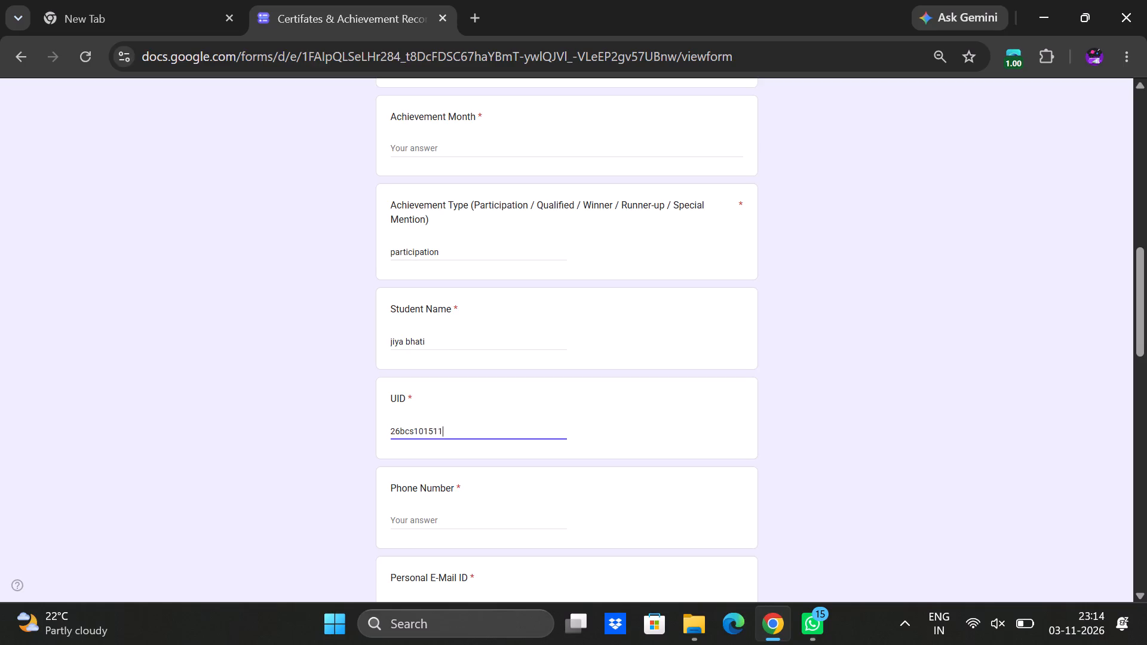
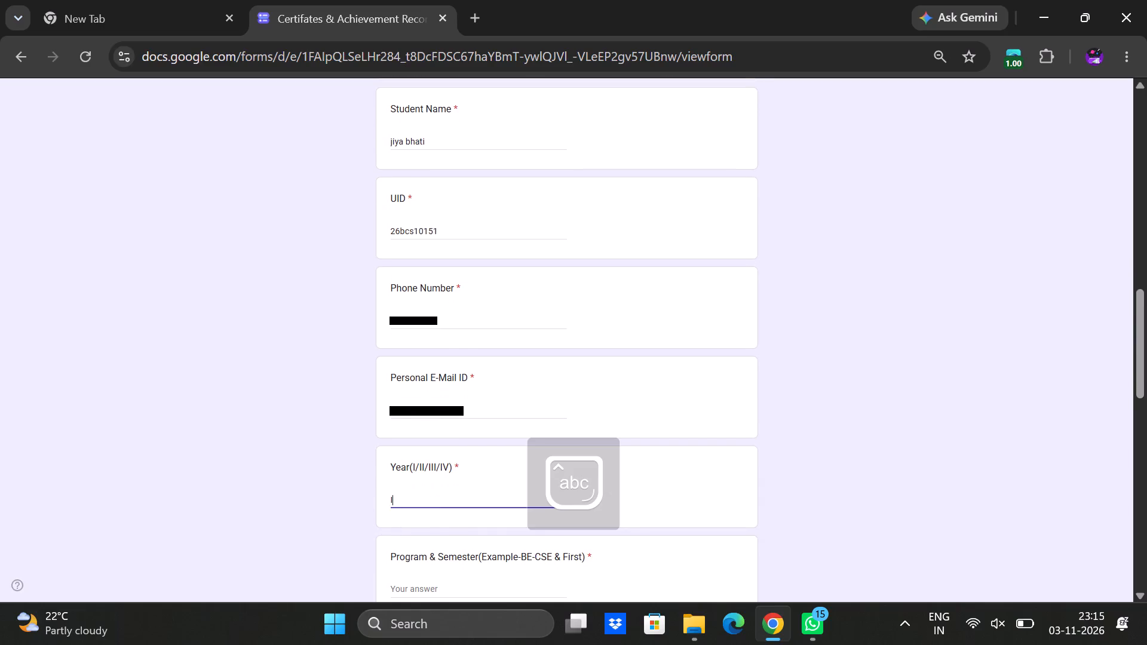
Enter "BE-cse first year" as the Program & Semester answer.
scroll(447, 496, "down", 2)
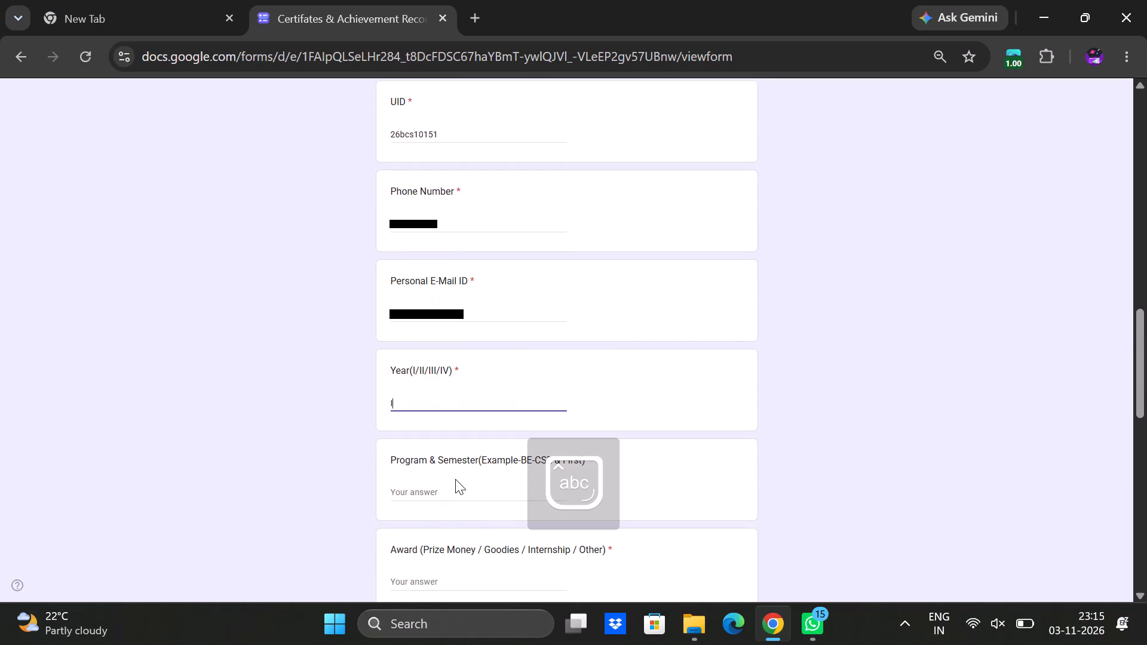
left_click(449, 489)
type("Be")
key("BackSpace")
key("shift+e")
type("-cse first year")
Enter "certificates" as the Award (Prize Money / Goodies / Internship / Other) answer.
scroll(449, 489, "down", 1)
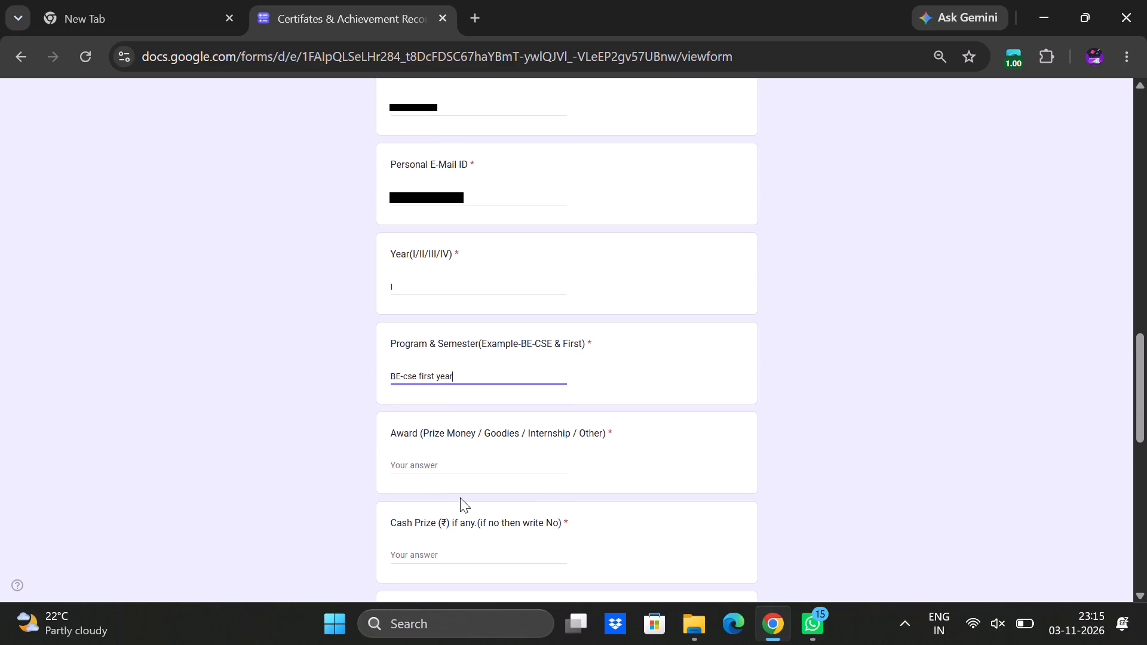
left_click(481, 444)
left_click(477, 451)
key("v")
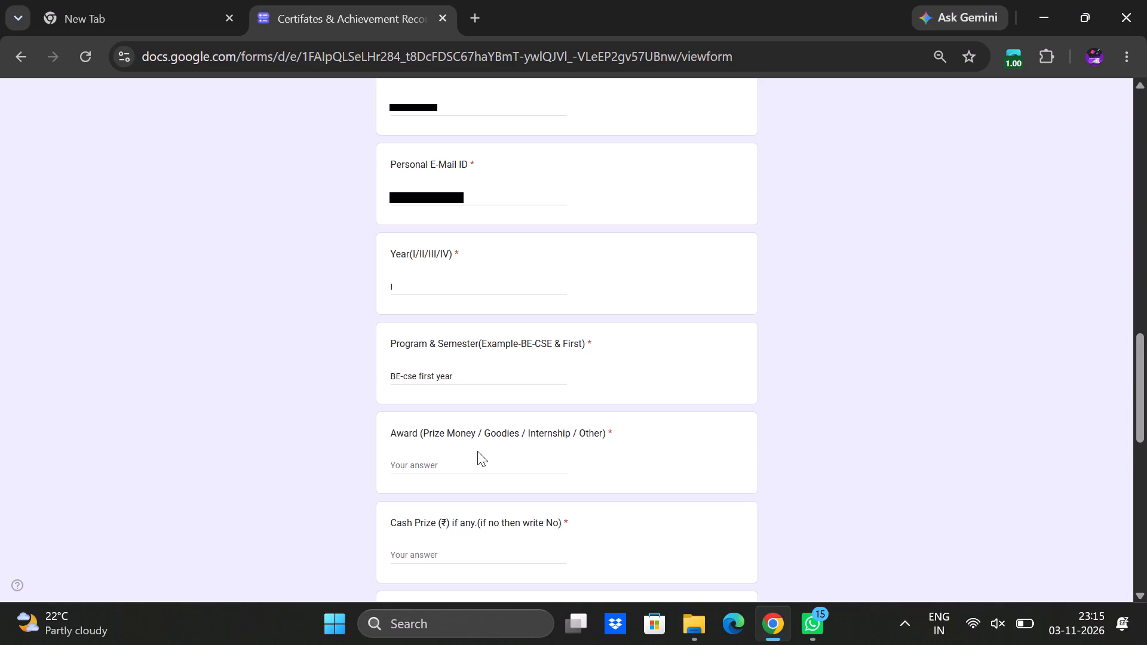
left_click(468, 458)
key("v")
type("er")
key("BackSpace")
key("BackSpace")
key("BackSpace")
type("certificates")
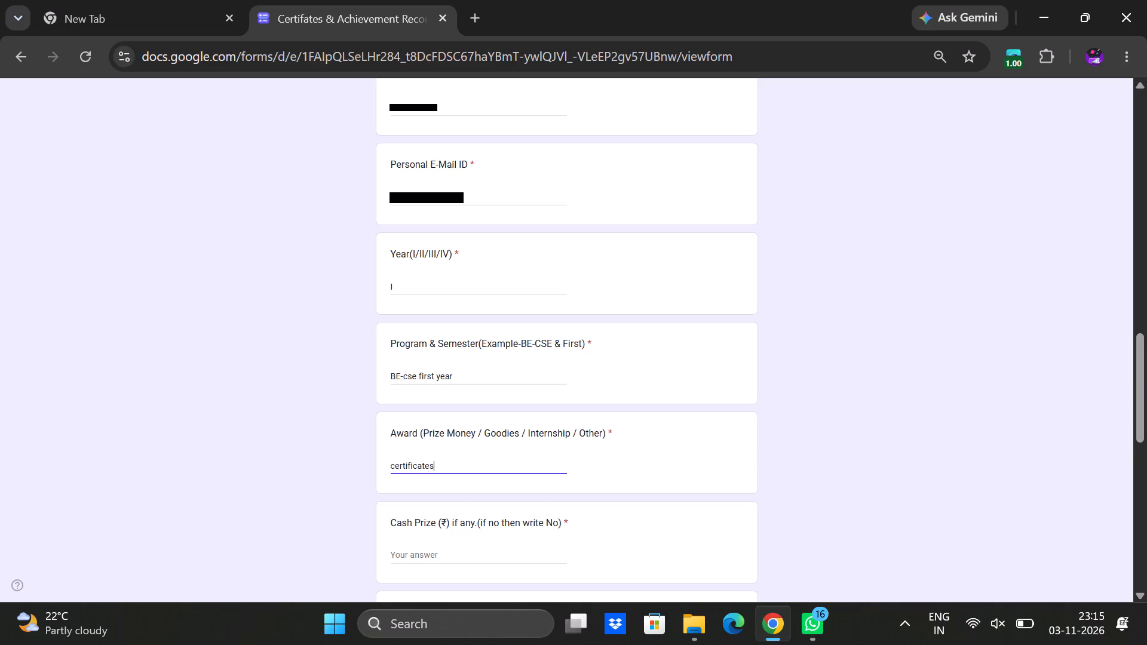
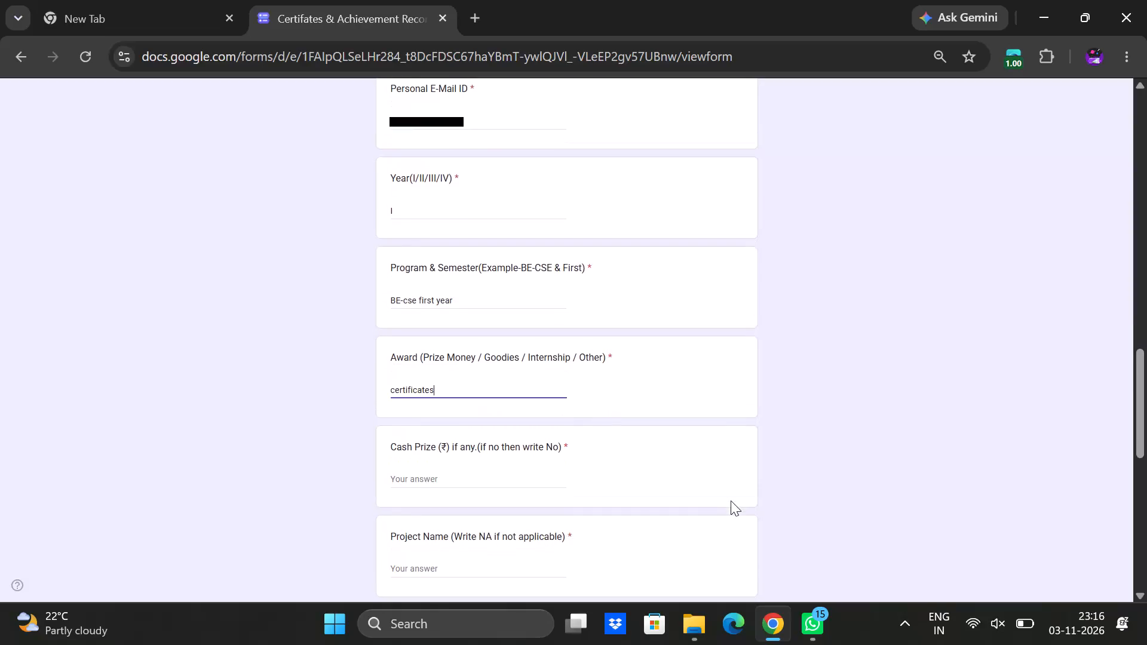
Enter "no" as the Cash Prize (₹) answer.
left_click(480, 474)
type("no")
Open the Project Name answer for entry.
scroll(480, 474, "down", 1)
left_click(492, 491)
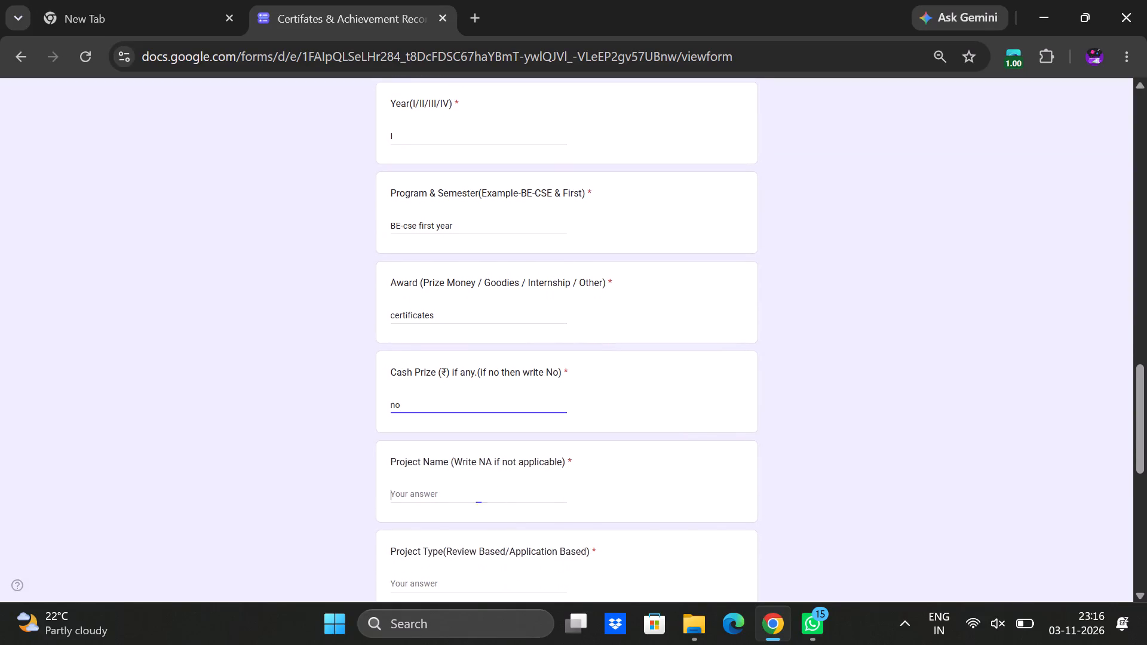
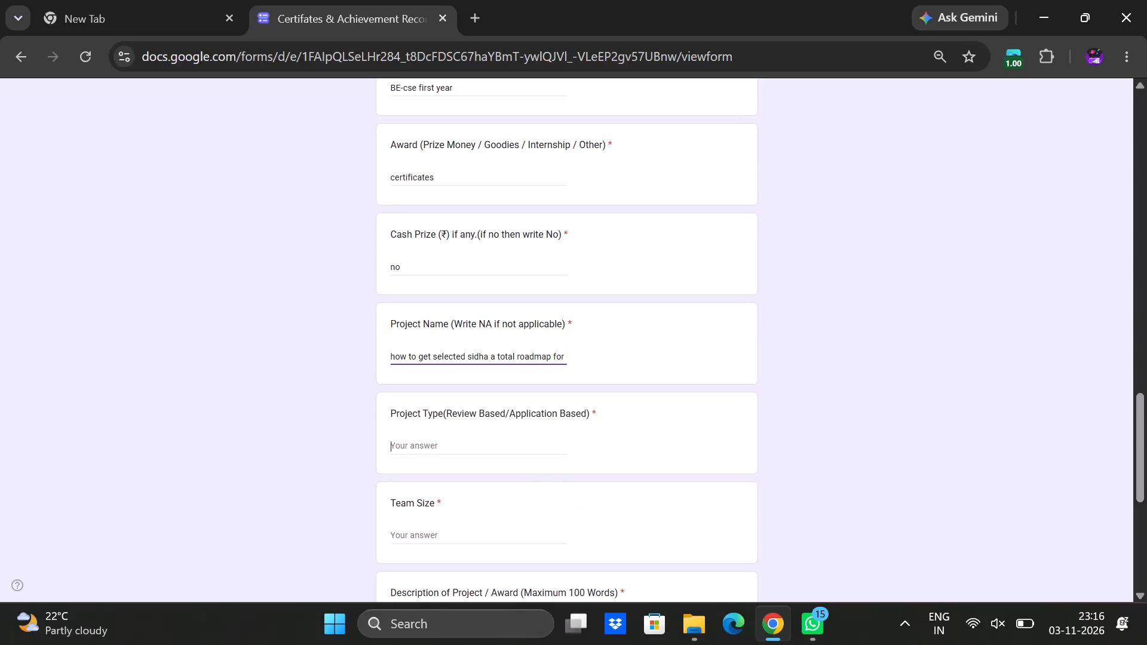
Enter "application" as the Project Type (Review Based/Application Based) answer.
type("applicaoi")
key("BackSpace")
key("BackSpace")
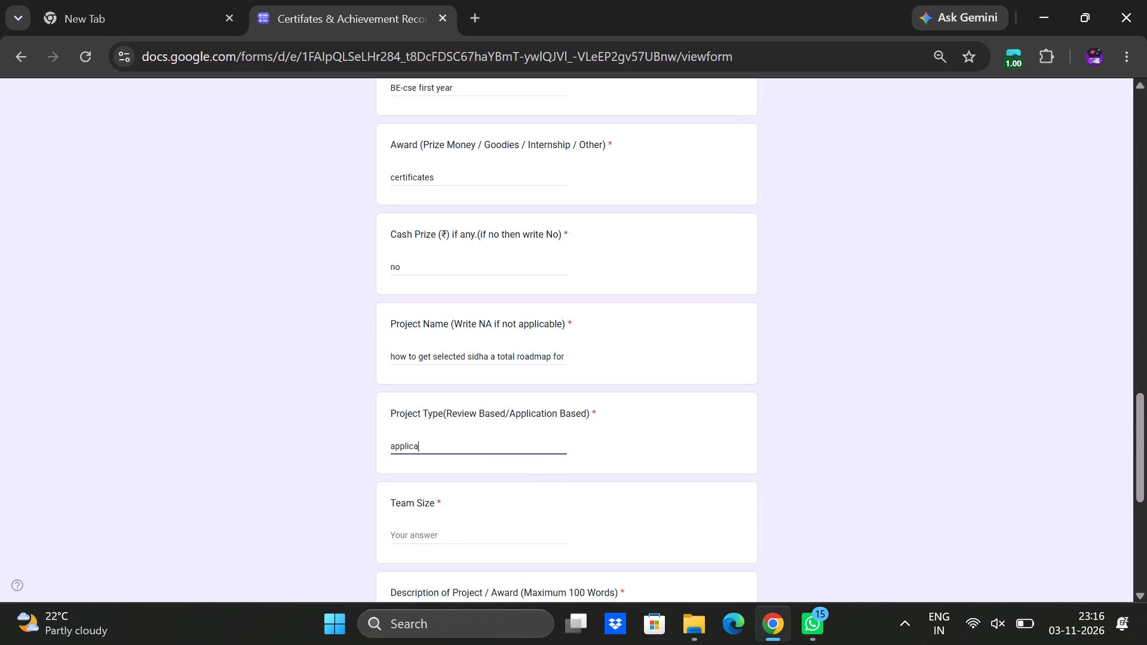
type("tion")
scroll(520, 439, "down", 1)
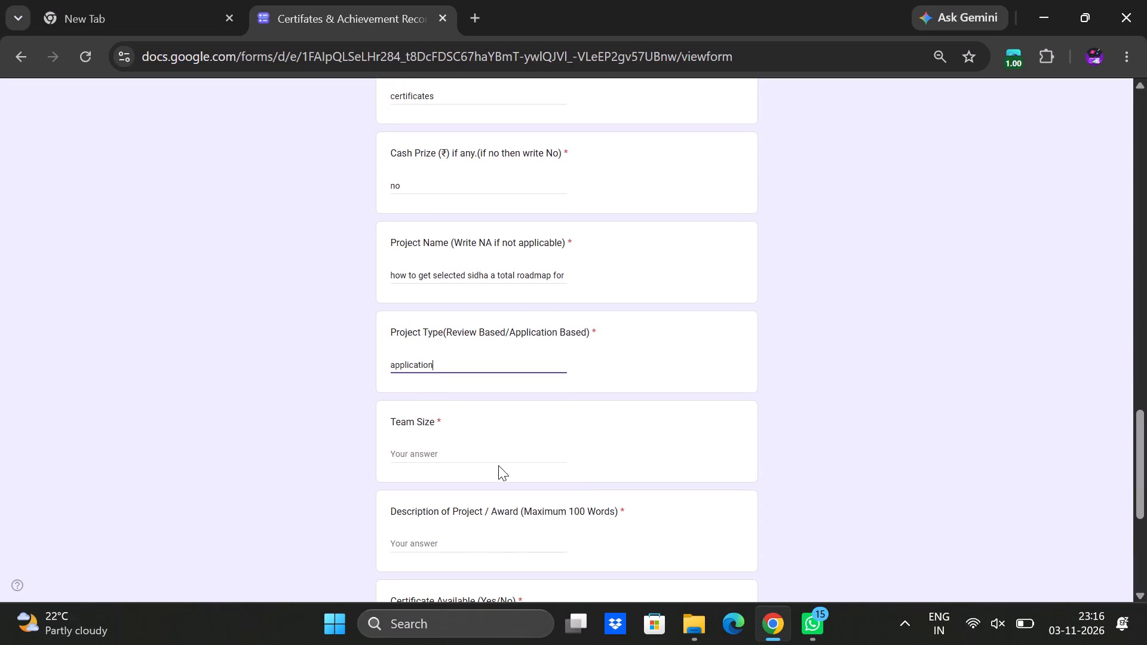
Enter "4" as the Team Size answer.
left_click(490, 456)
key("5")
scroll(490, 456, "down", 1)
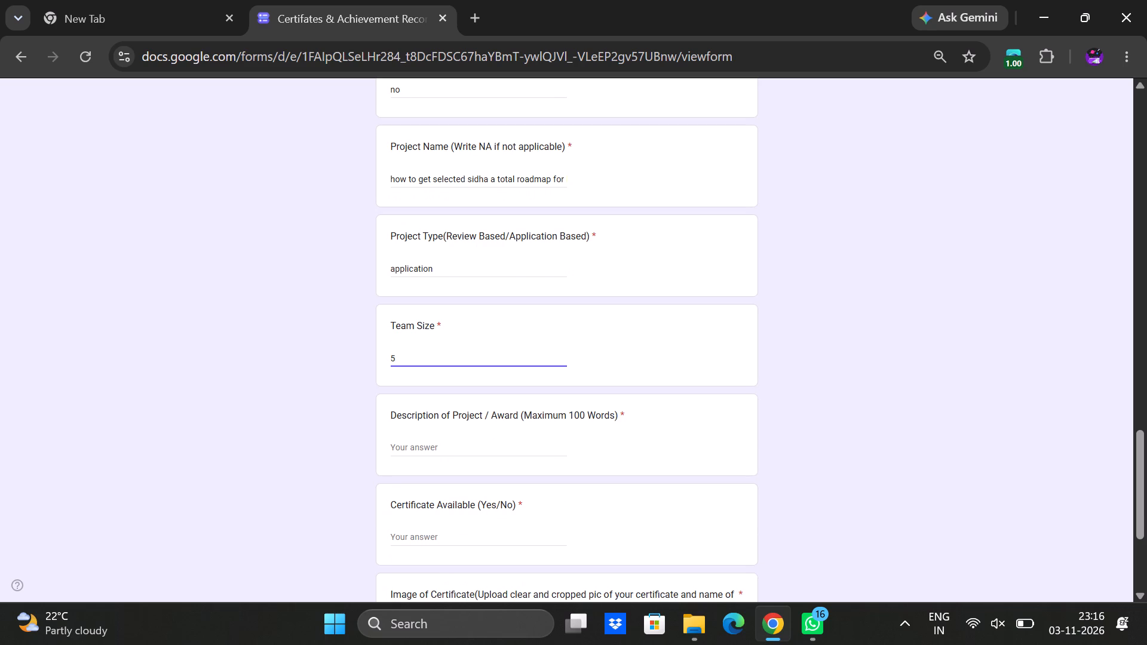
key("BackSpace")
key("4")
Paste the copied text ending "get selected for the related job the man wants" as the Description of Project / Award answer.
scroll(490, 421, "down", 1)
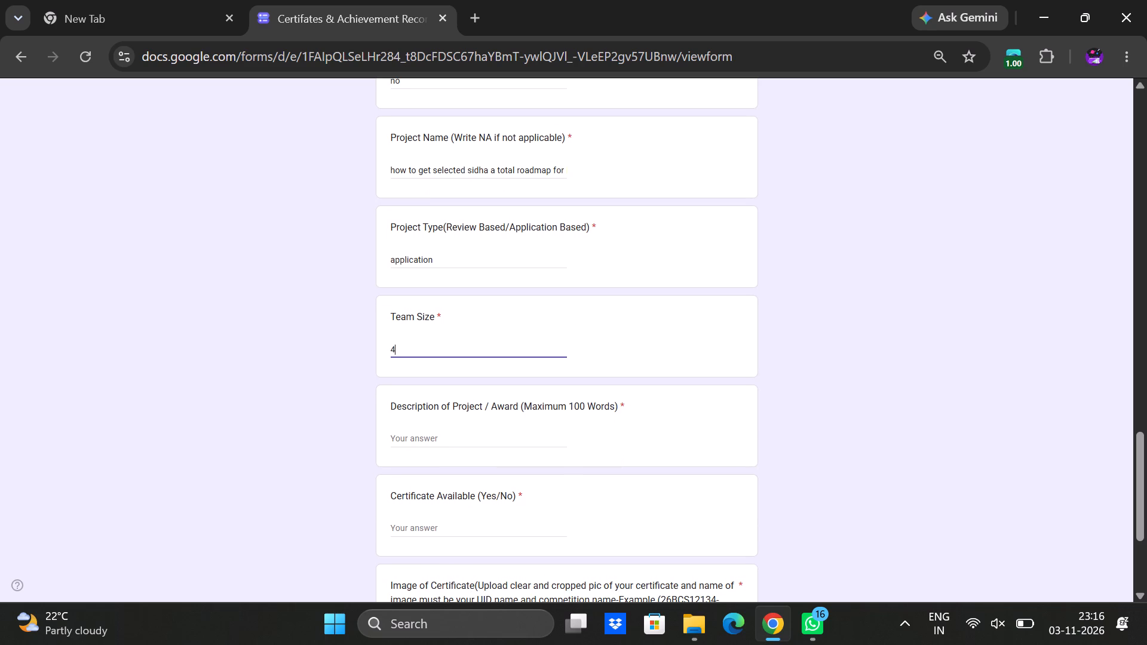
left_click(518, 438)
key("ctrl+v")
Enter "yes" as the Certificate Available (Yes/No) answer.
scroll(518, 438, "down", 1)
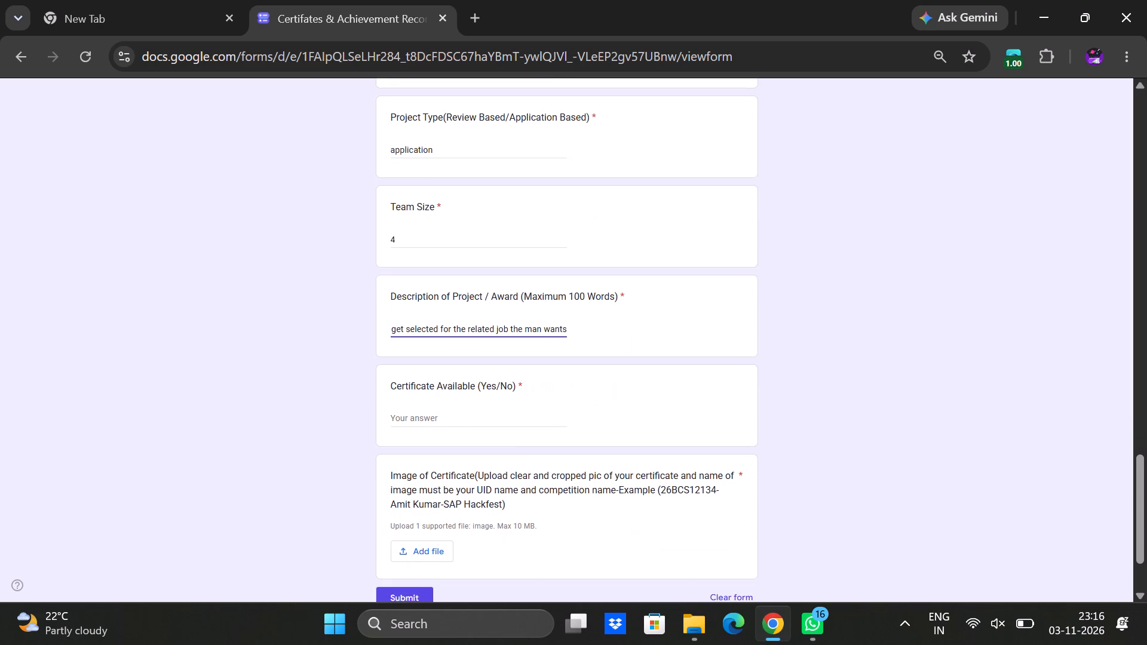
scroll(518, 438, "down", 1)
left_click(467, 419)
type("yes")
Upload "WhatsApp Image 2026-11-03 at 11.06.58 PM.jpeg" from Downloads as the Image of Certificate file.
left_click(429, 552)
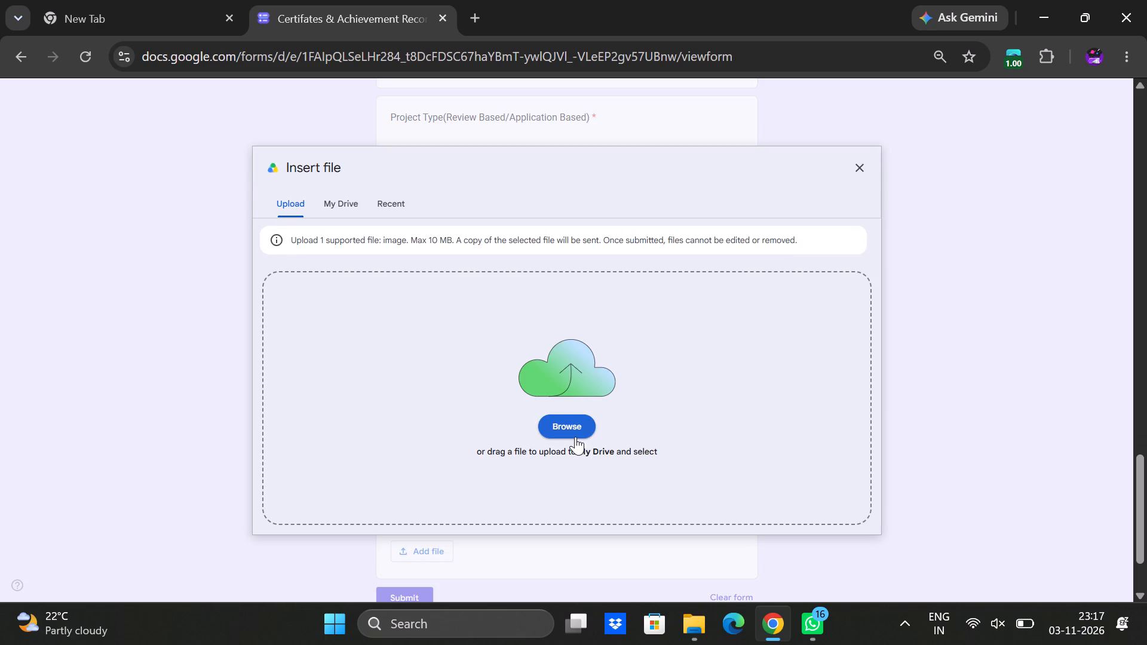
left_click(575, 437)
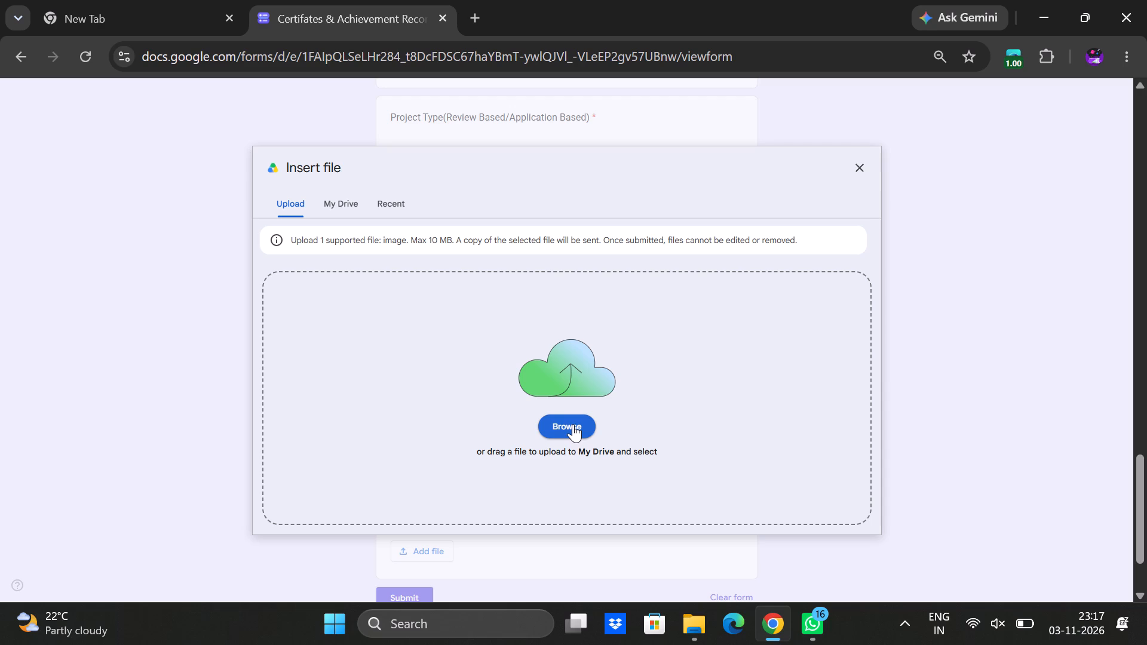
left_click(573, 424)
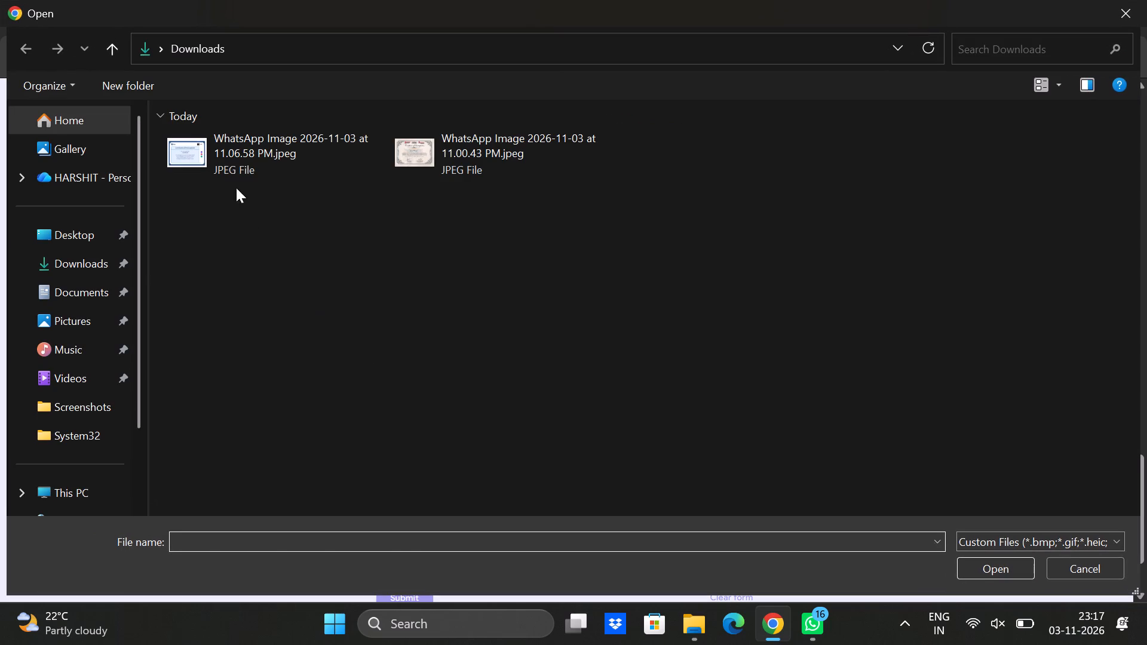
left_click(254, 160)
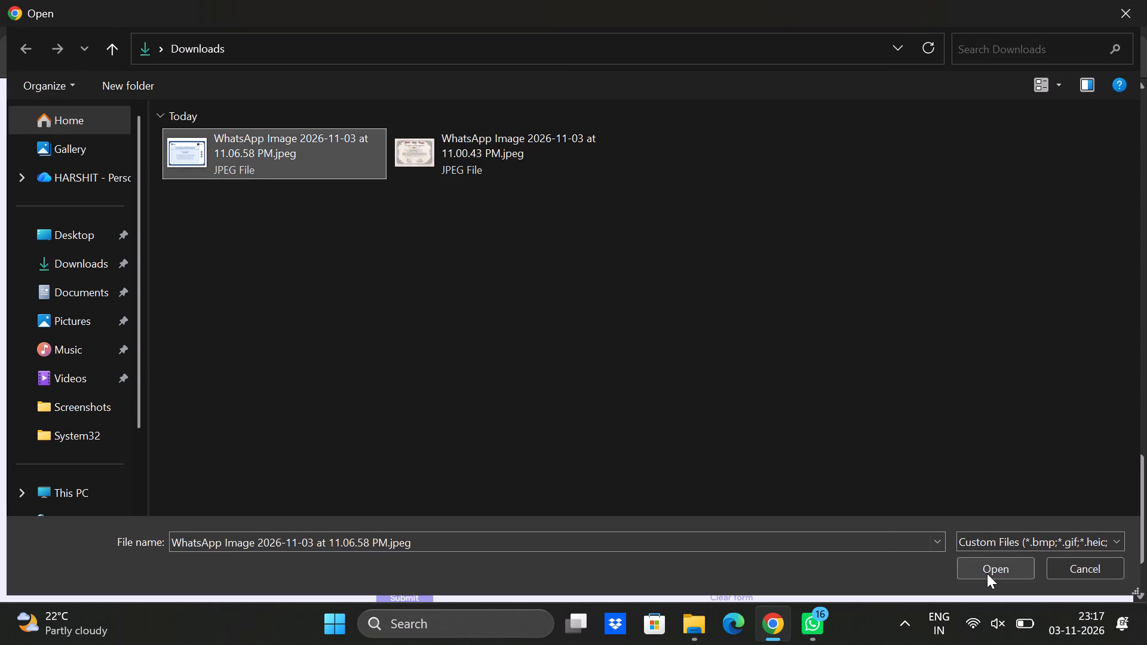
left_click(987, 573)
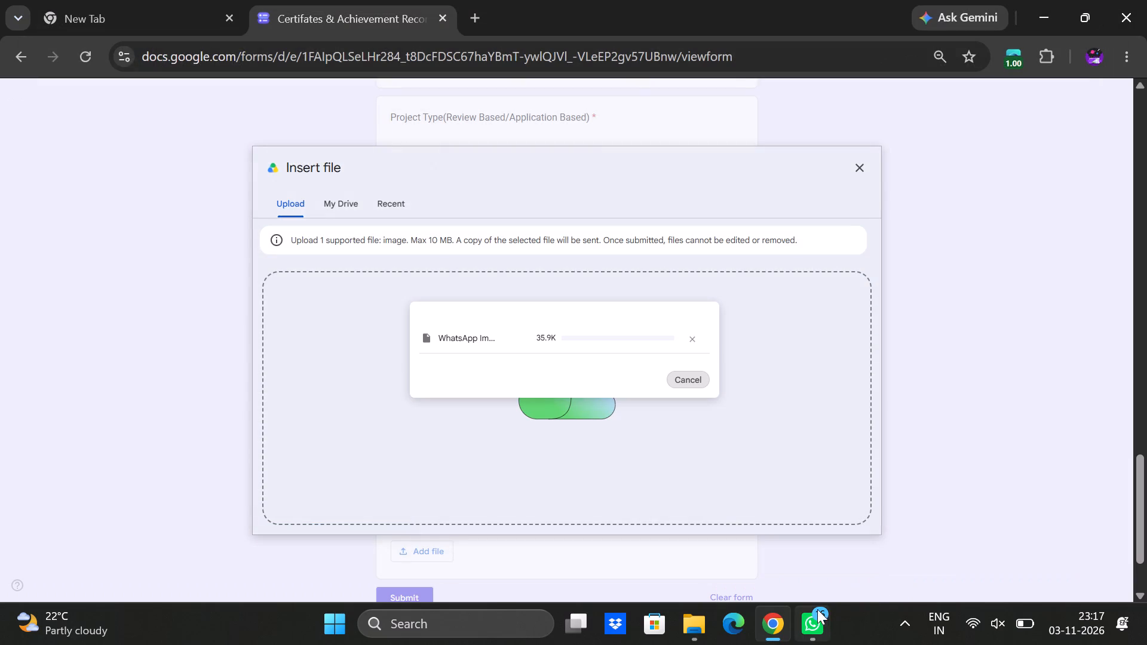
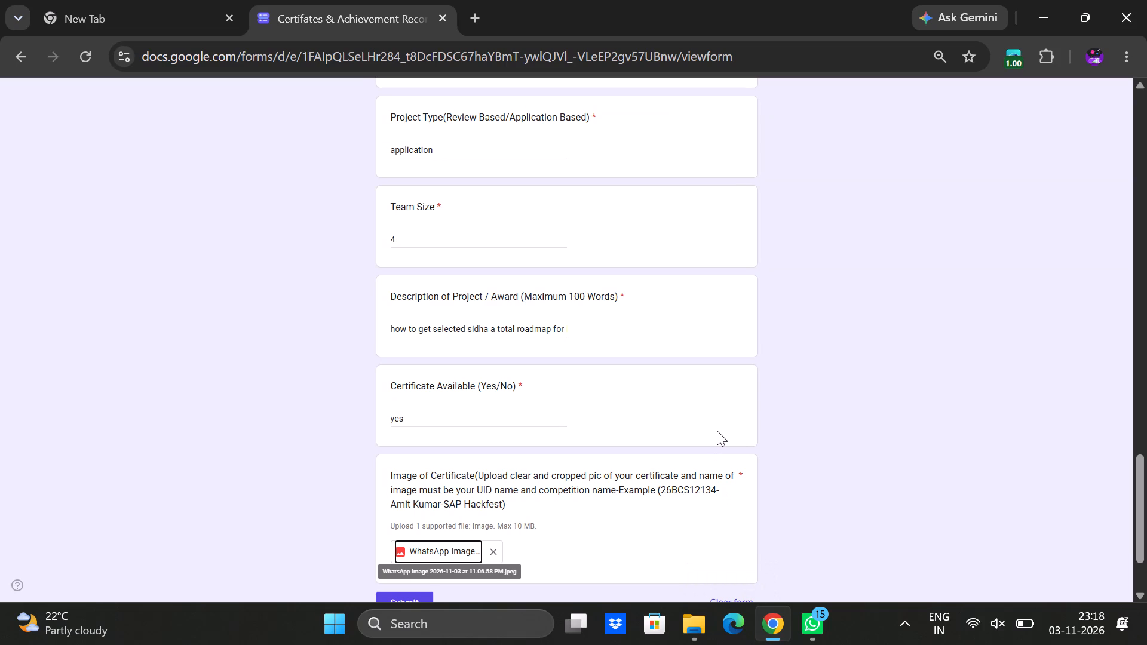
Review the filled-in form answers and the attached certificate image through to the end of the form.
scroll(724, 373, "down", 1)
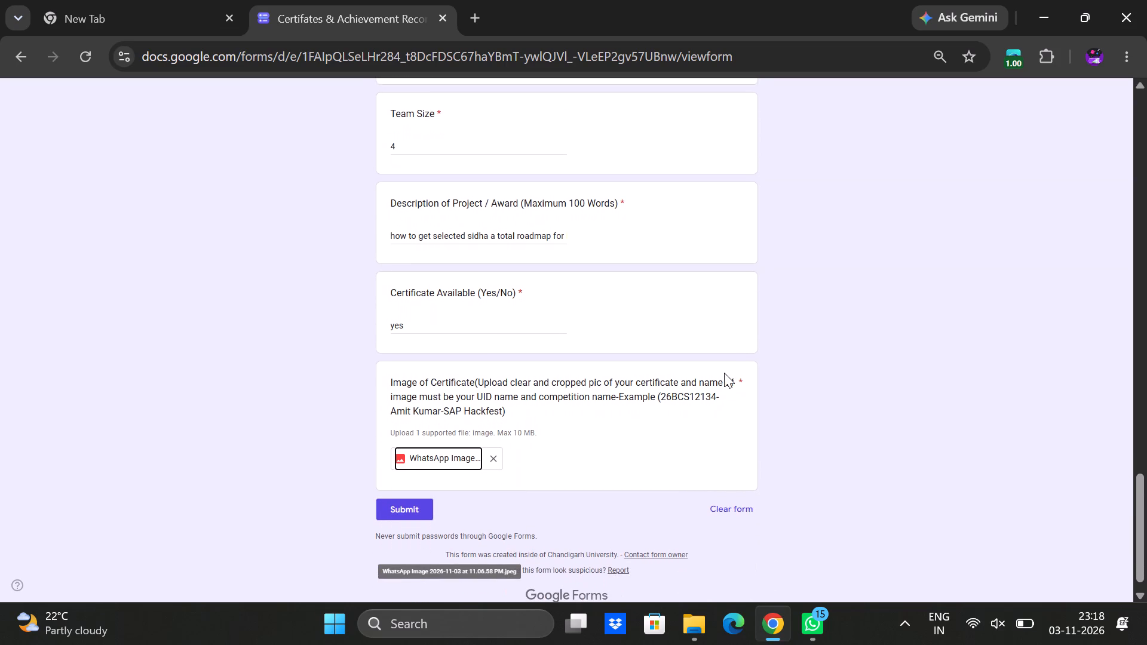
scroll(724, 373, "down", 2)
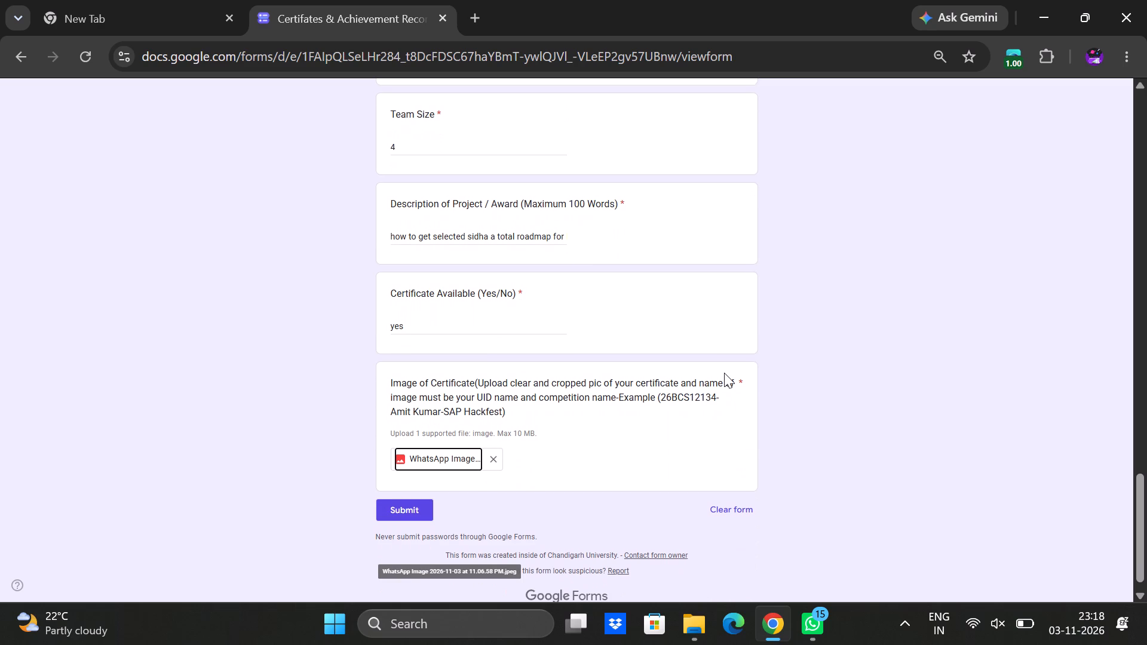
scroll(724, 373, "down", 2)
Enter 9 as the Achievement Month answer.
scroll(724, 373, "up", 7)
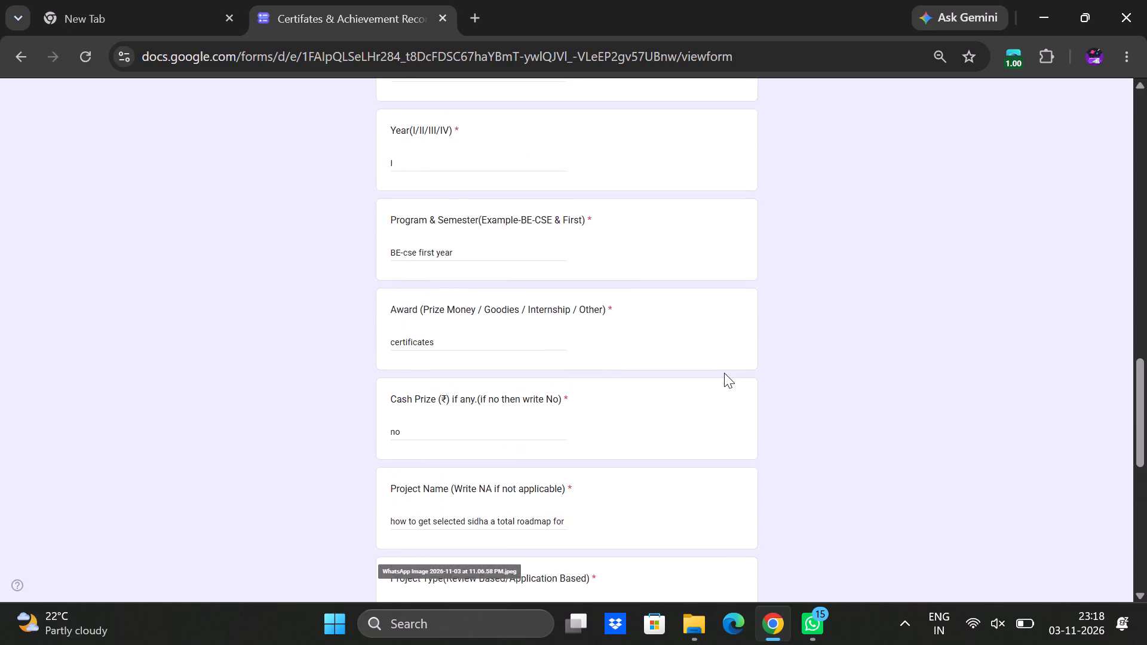
scroll(724, 373, "up", 5)
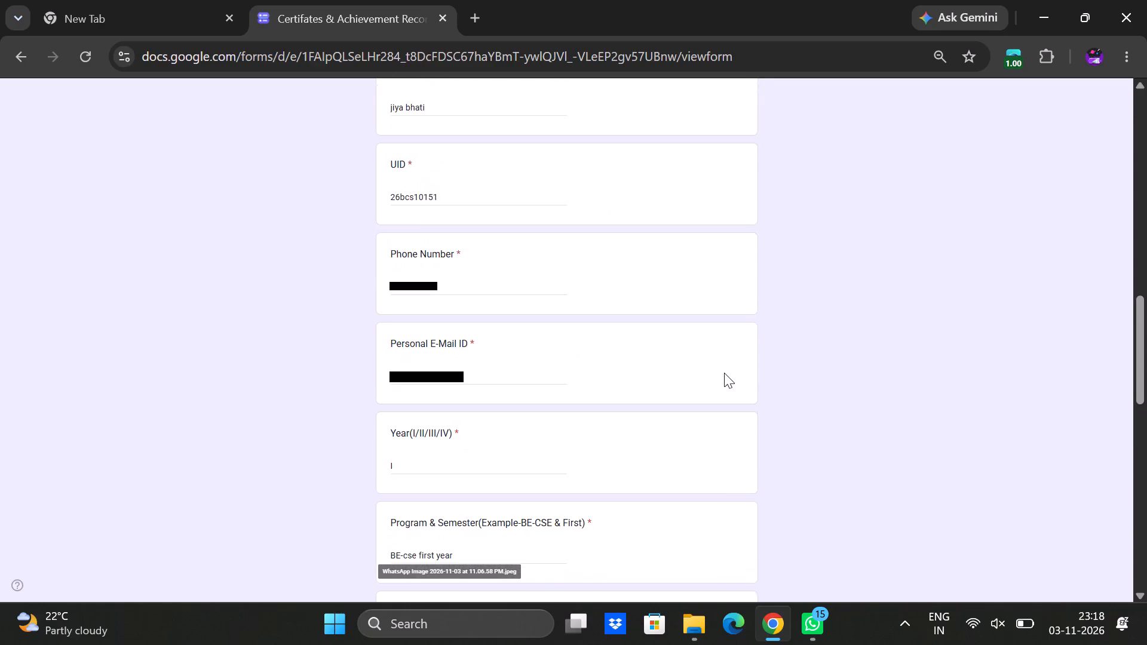
scroll(724, 373, "up", 2)
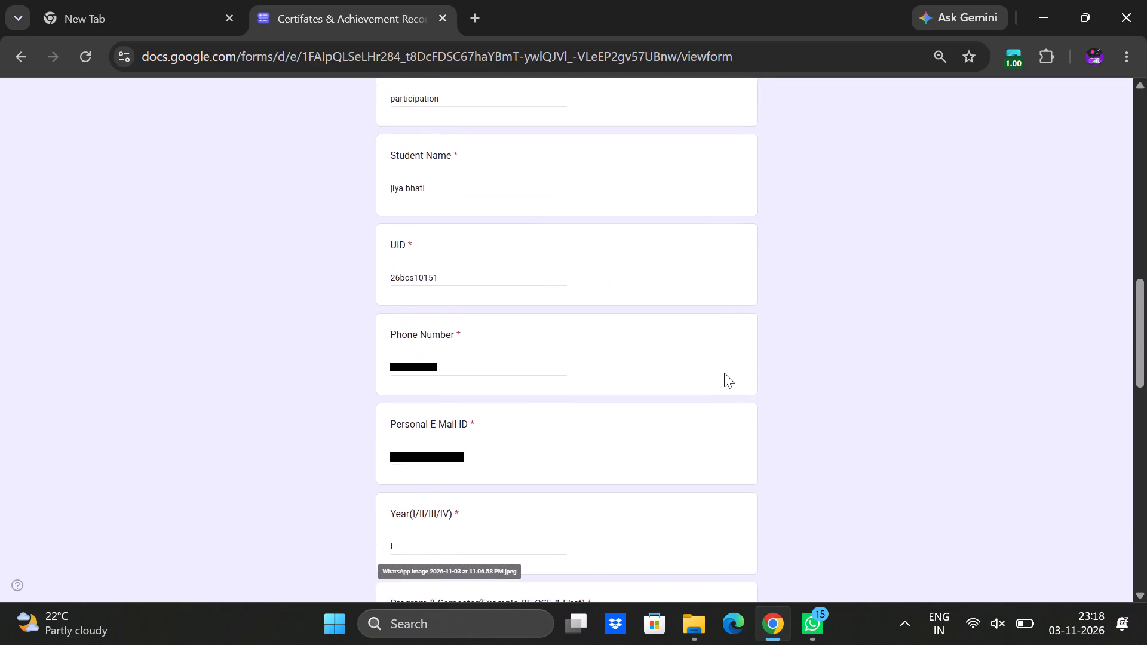
scroll(724, 373, "up", 4)
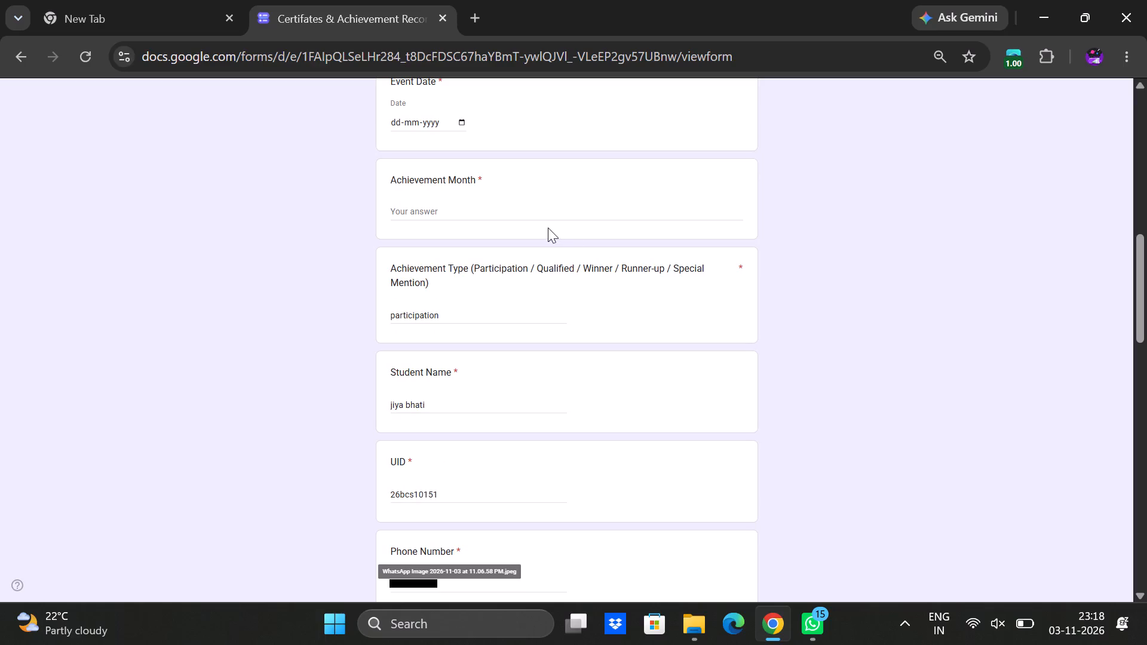
left_click(528, 210)
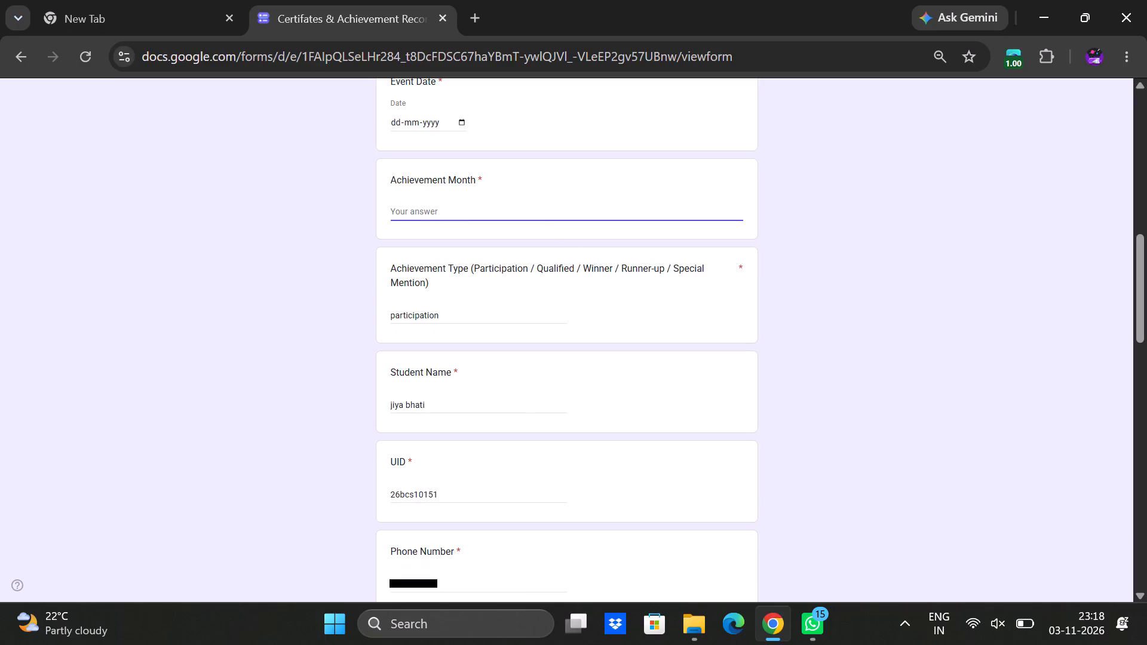
key("9")
Review the filled-in answers from the Achievement Month question down to the certificate image upload.
scroll(528, 210, "down", 6)
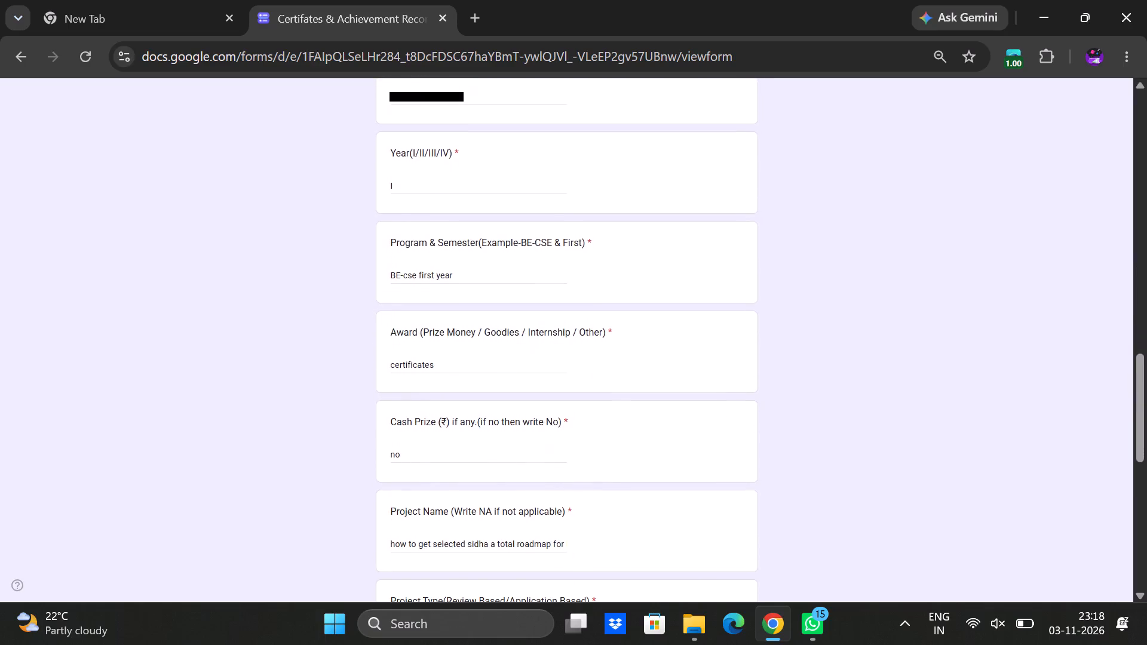
scroll(528, 210, "down", 3)
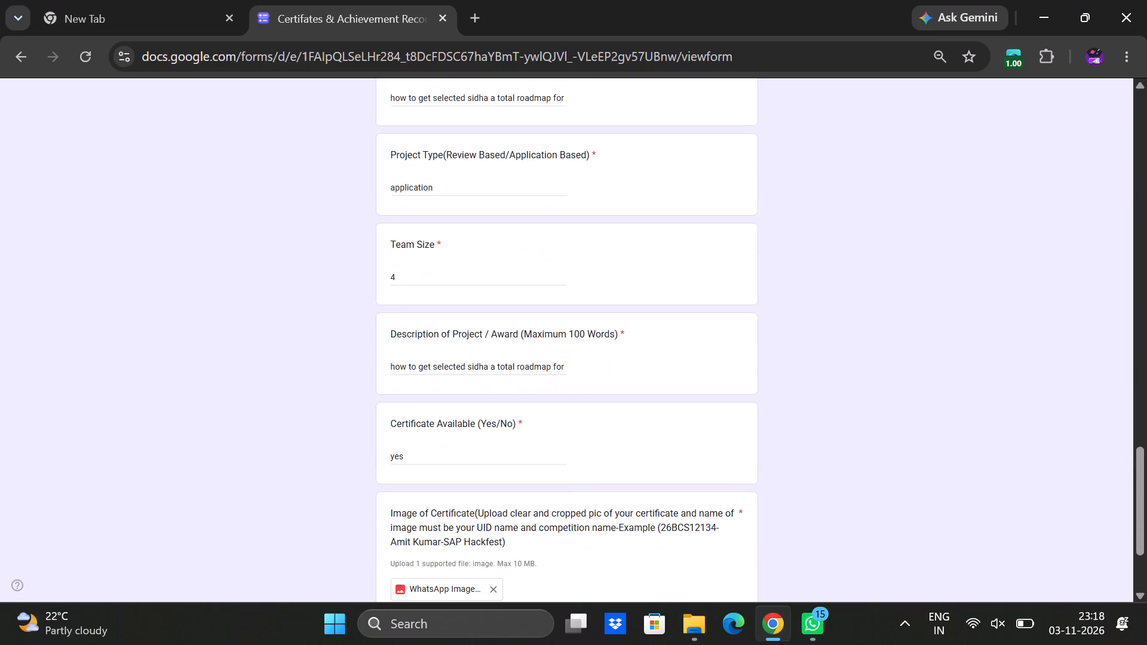
scroll(548, 353, "down", 1)
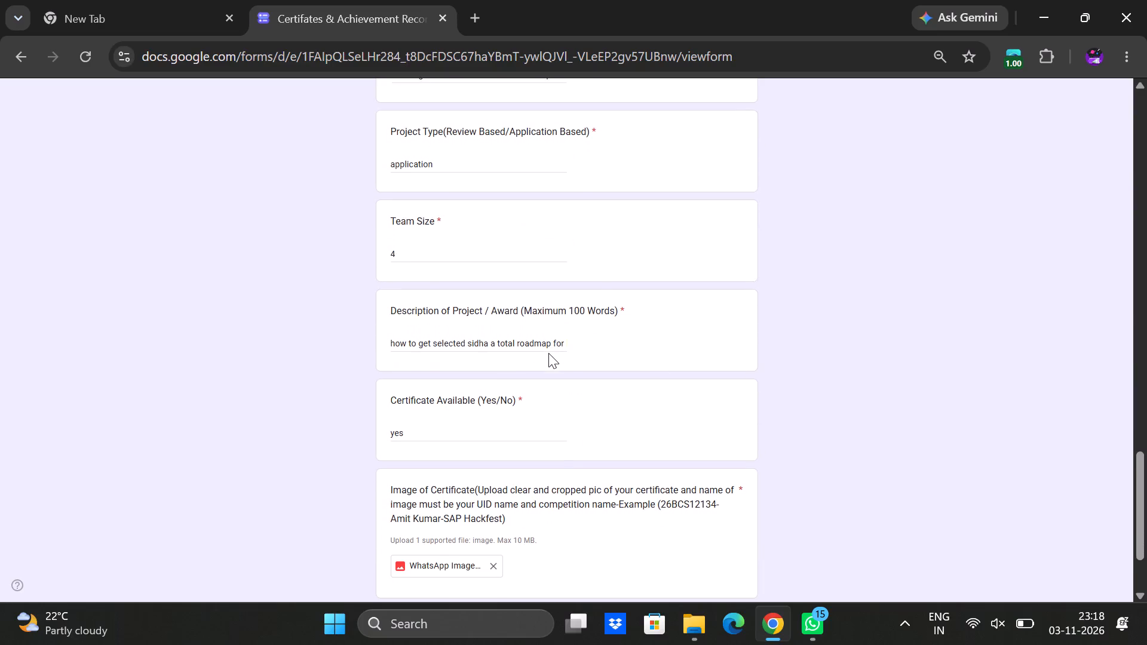
scroll(548, 353, "down", 1)
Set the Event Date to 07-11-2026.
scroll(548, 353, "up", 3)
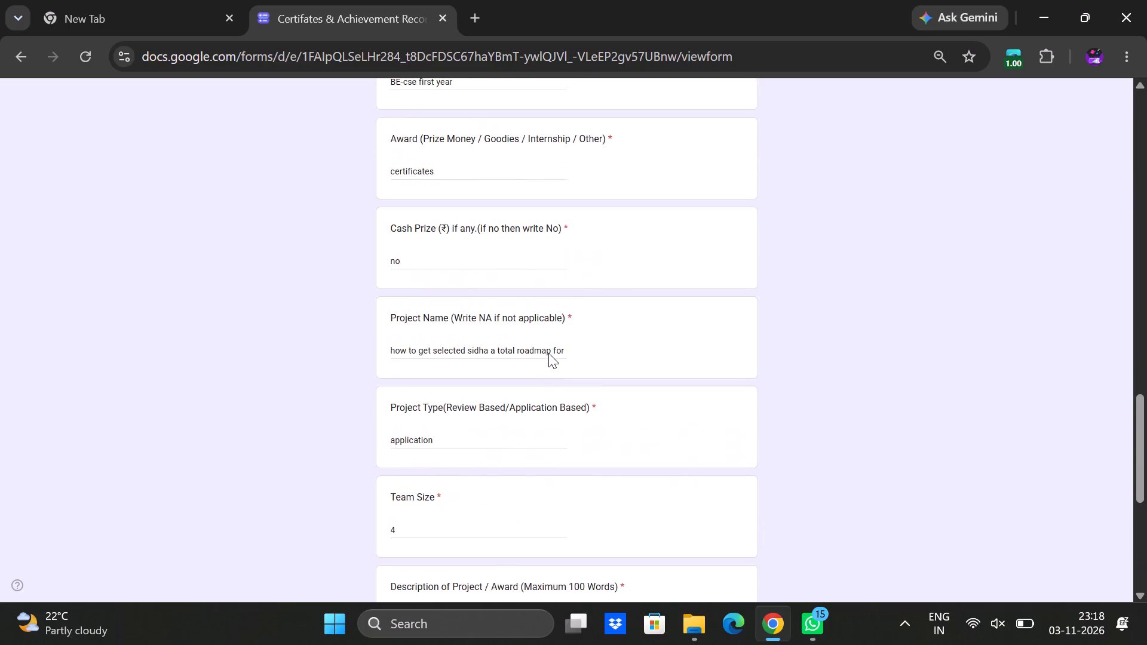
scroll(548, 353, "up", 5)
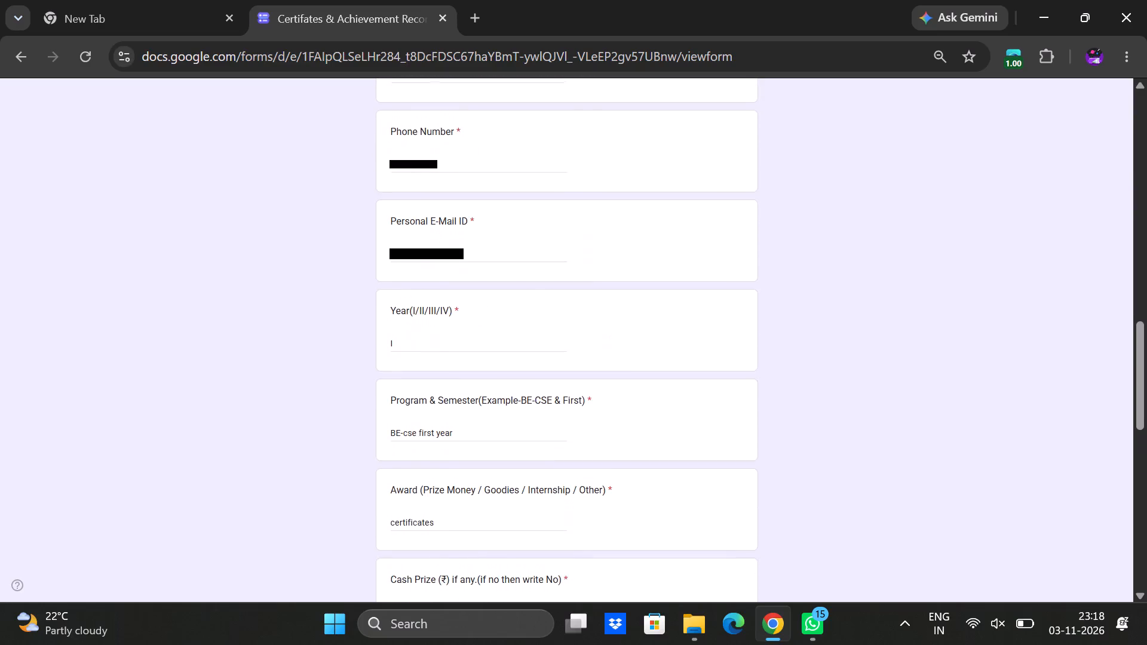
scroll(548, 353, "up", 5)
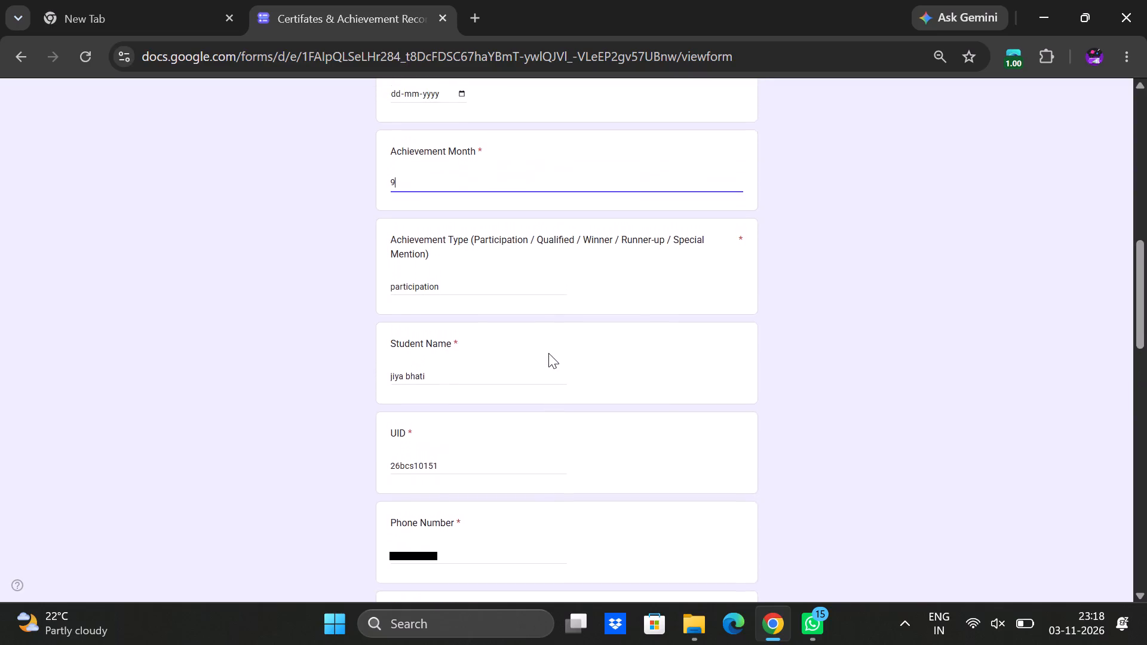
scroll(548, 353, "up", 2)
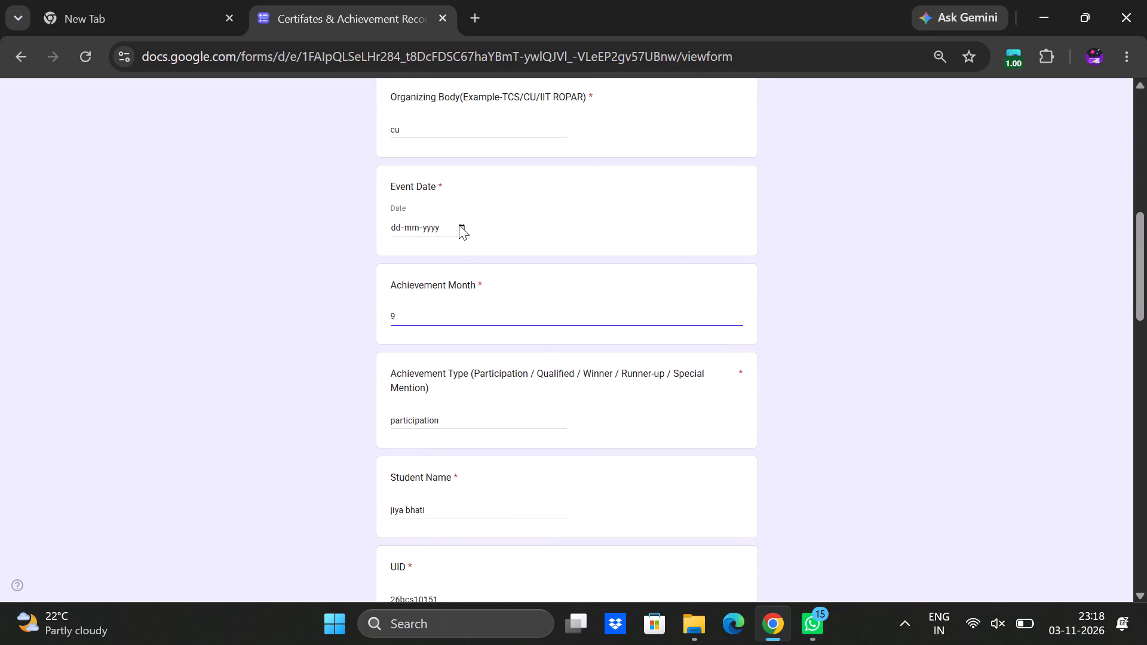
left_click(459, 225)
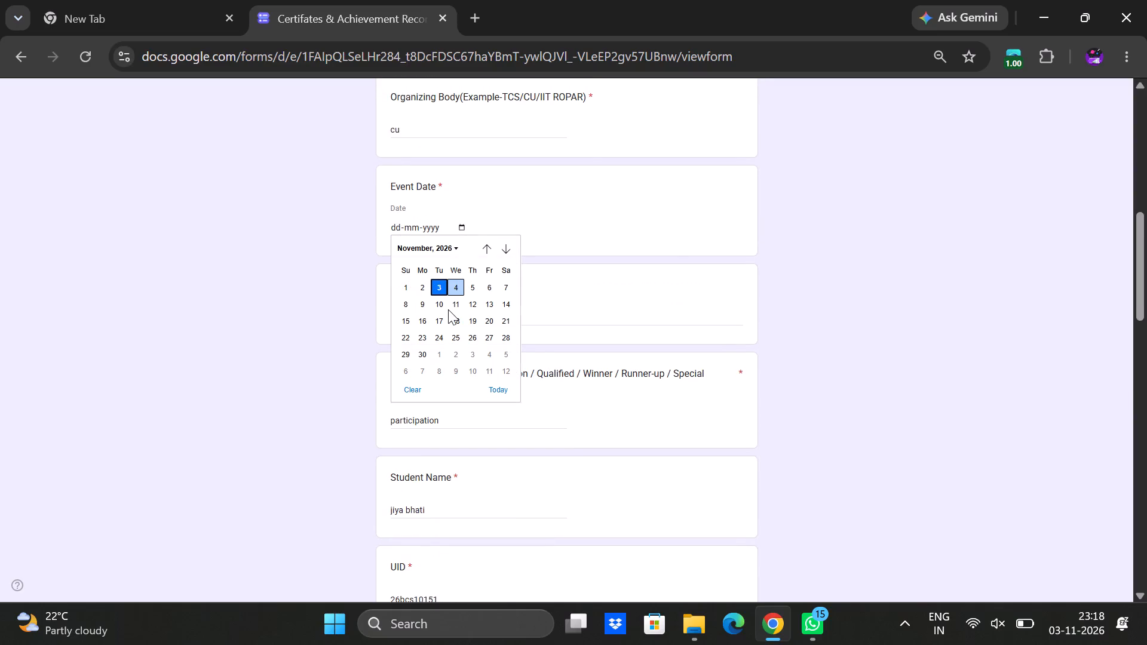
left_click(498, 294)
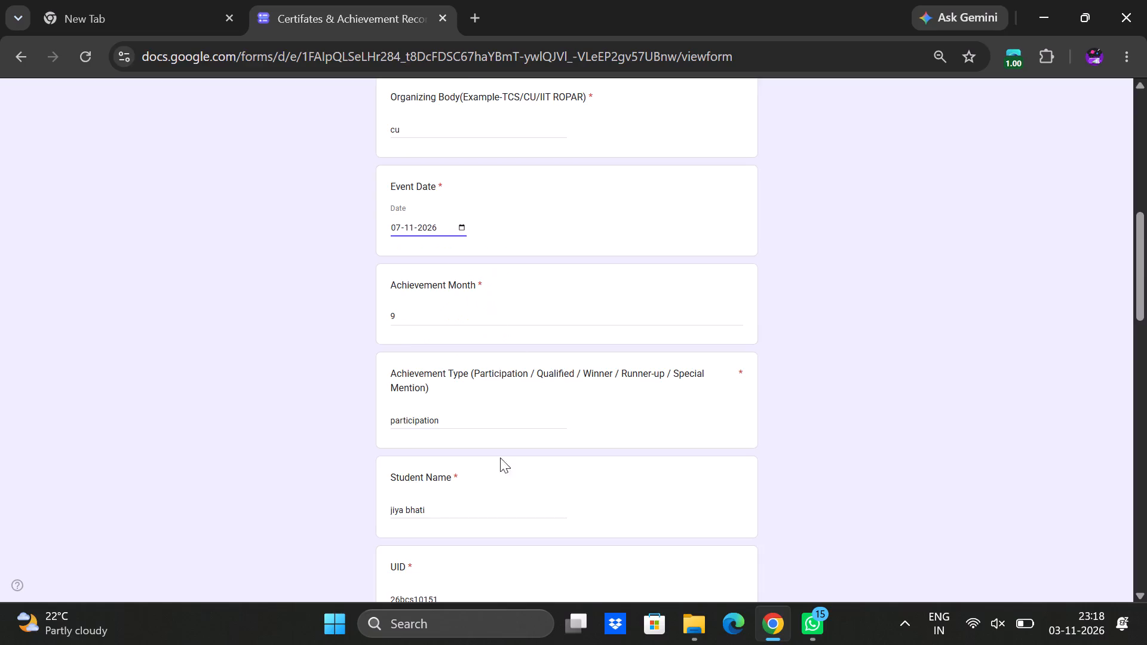
Change the Event Date to 07-09-2026.
scroll(499, 473, "down", 3)
scroll(499, 473, "up", 2)
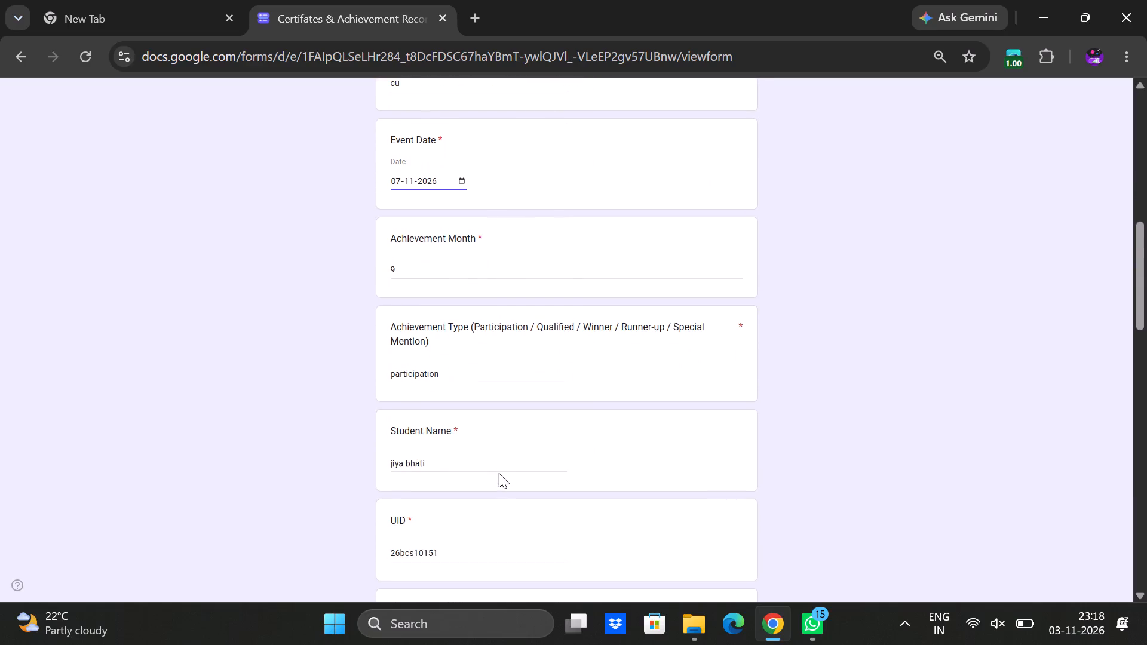
left_click(462, 167)
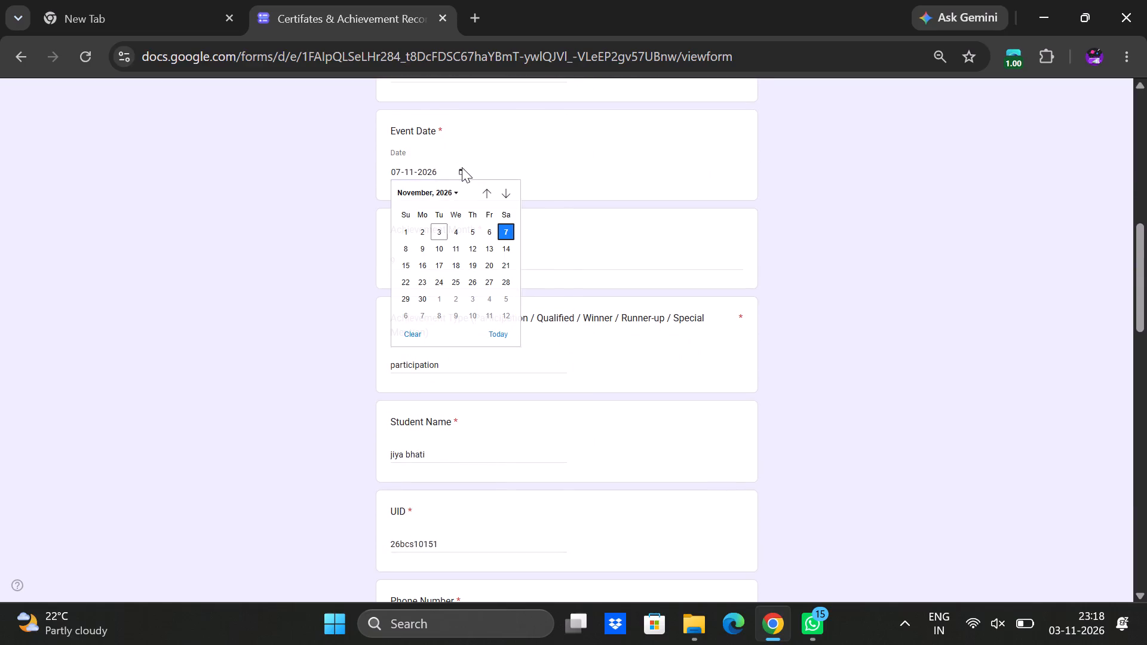
left_click(489, 195)
left_click(489, 195)
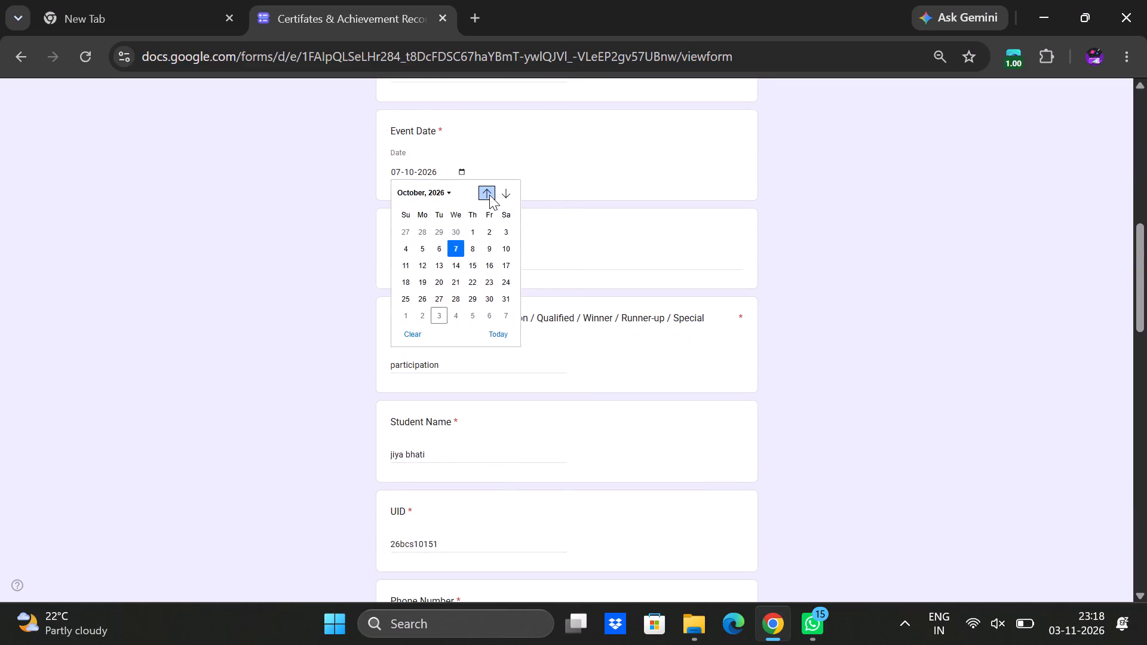
left_click(419, 247)
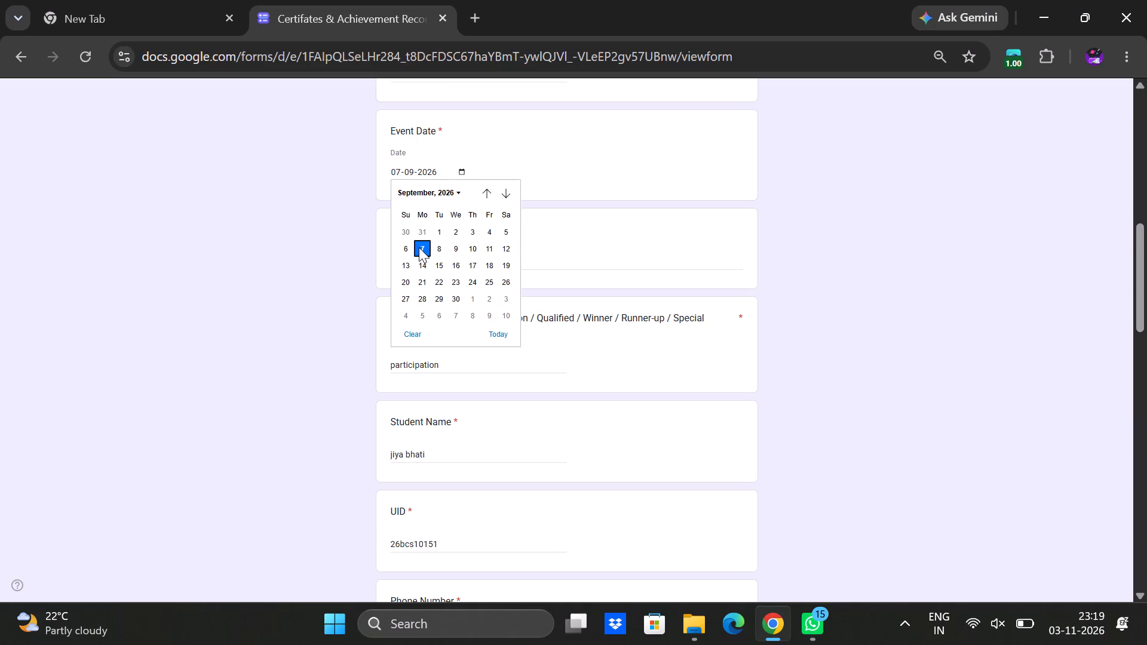
Submit the completed certificates and achievement record form.
scroll(419, 247, "down", 7)
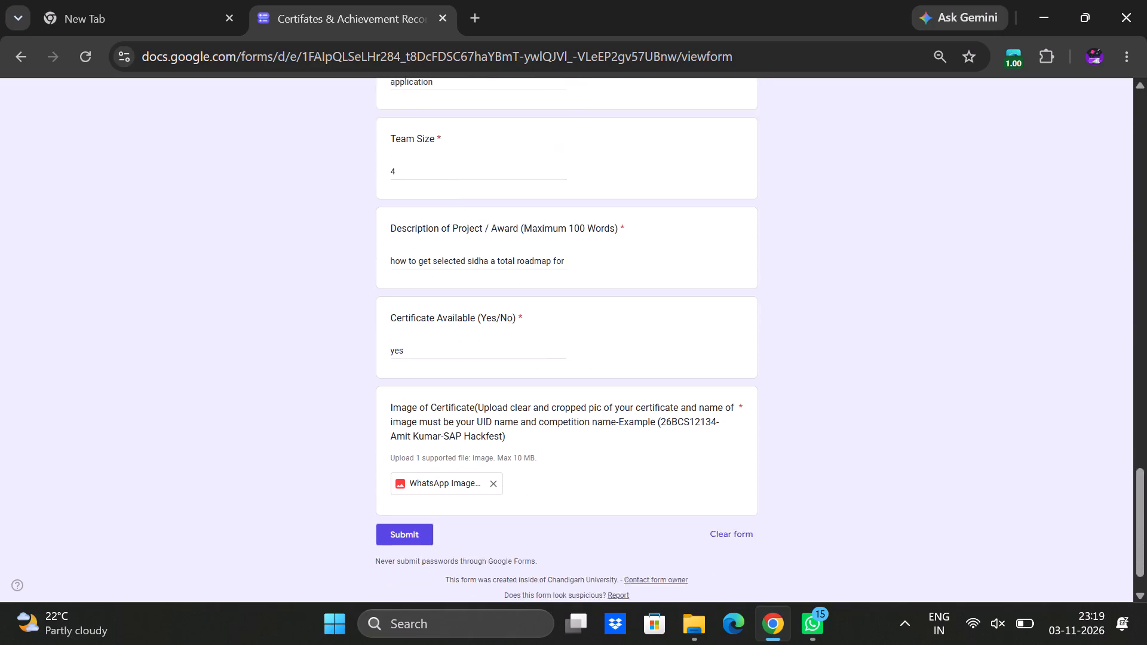
scroll(419, 247, "down", 2)
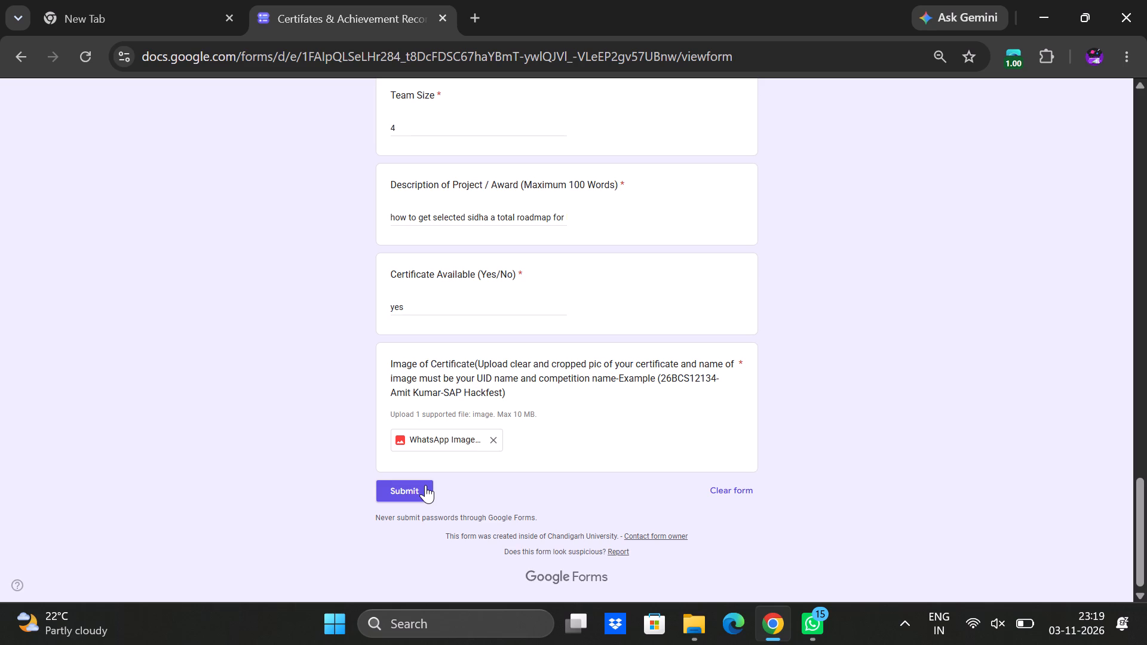
Submit the completed Certificates & Achievement Record form with the certificate image attached.
left_click(425, 485)
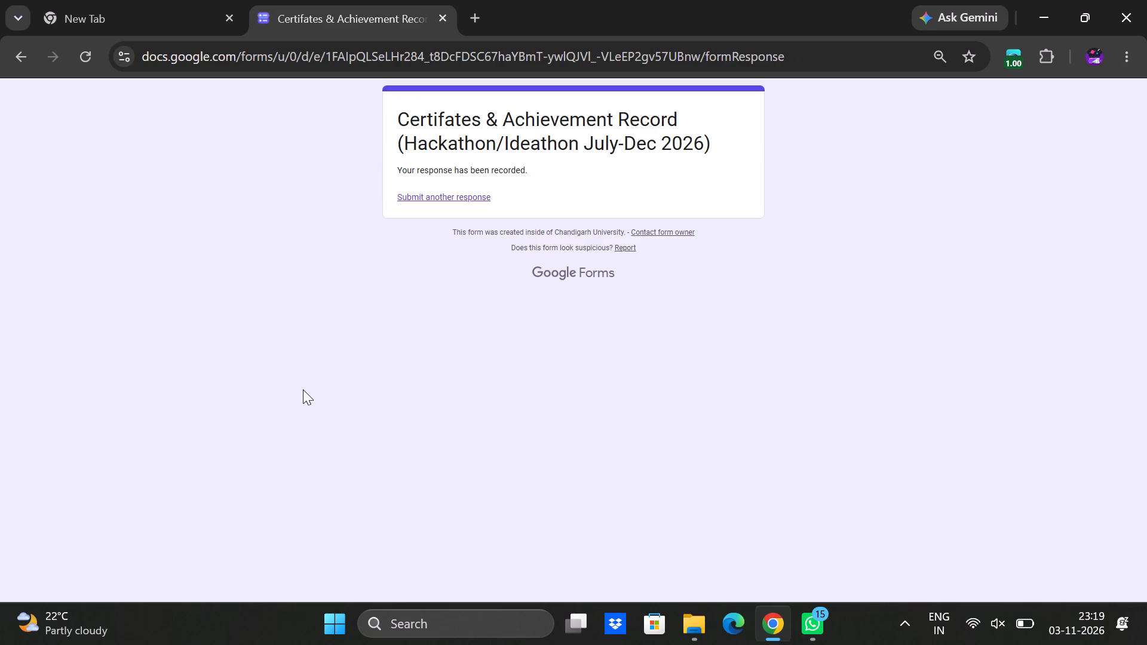
Close the unused blank New Tab page, keeping only the submitted form's page open.
left_click(139, 0)
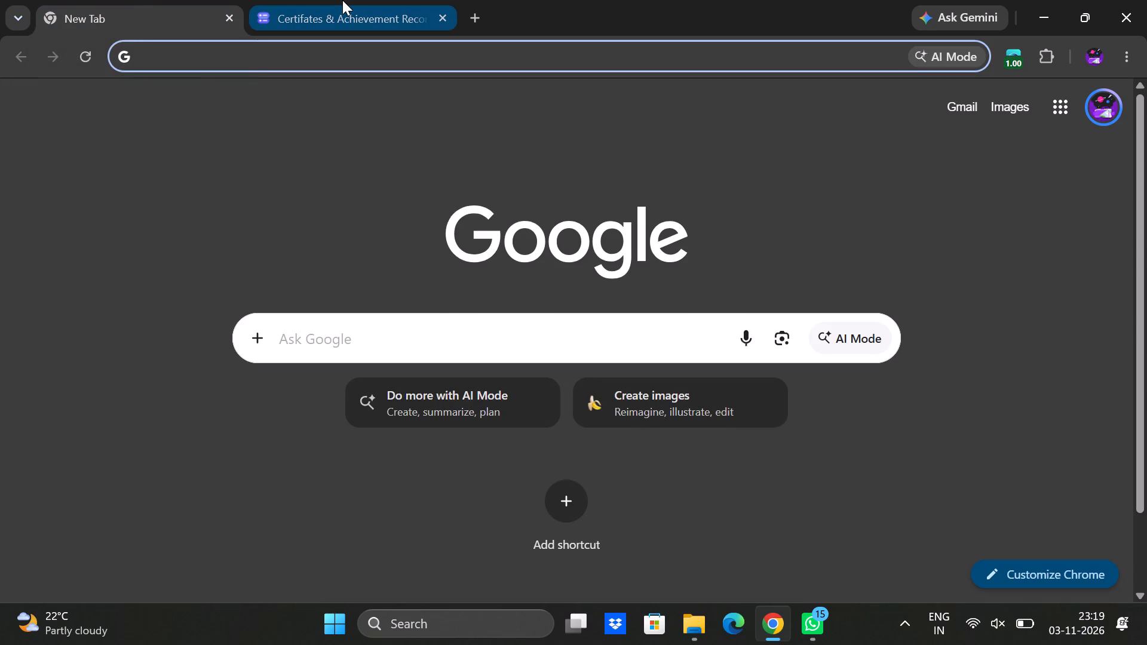
left_click(342, 0)
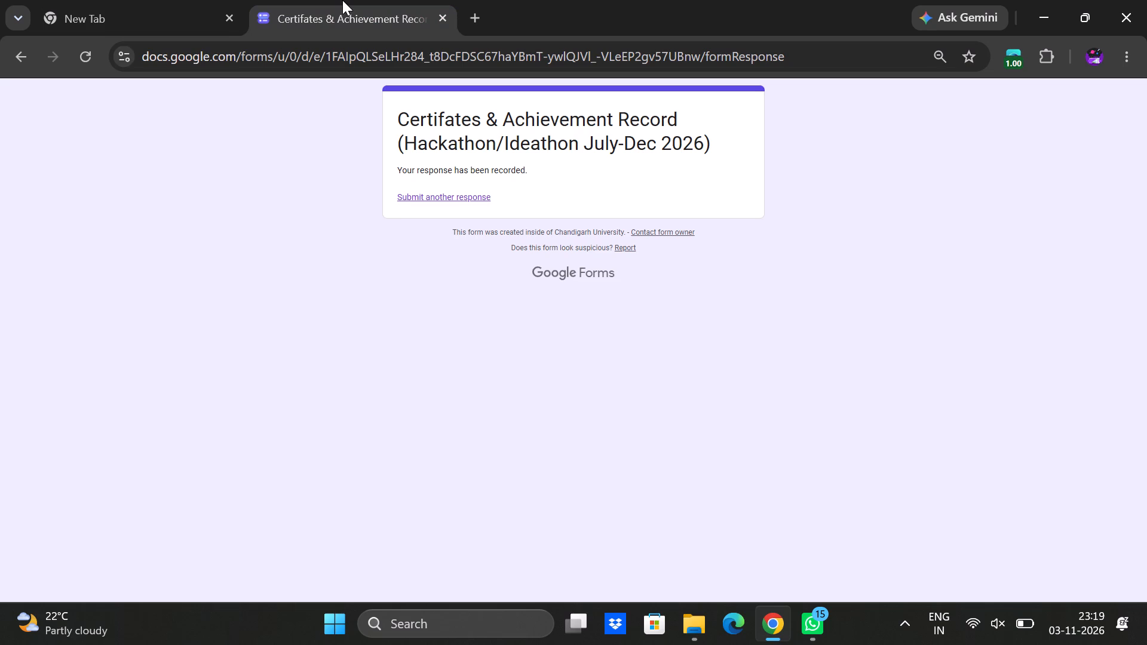
left_click(30, 26)
left_click(75, 16)
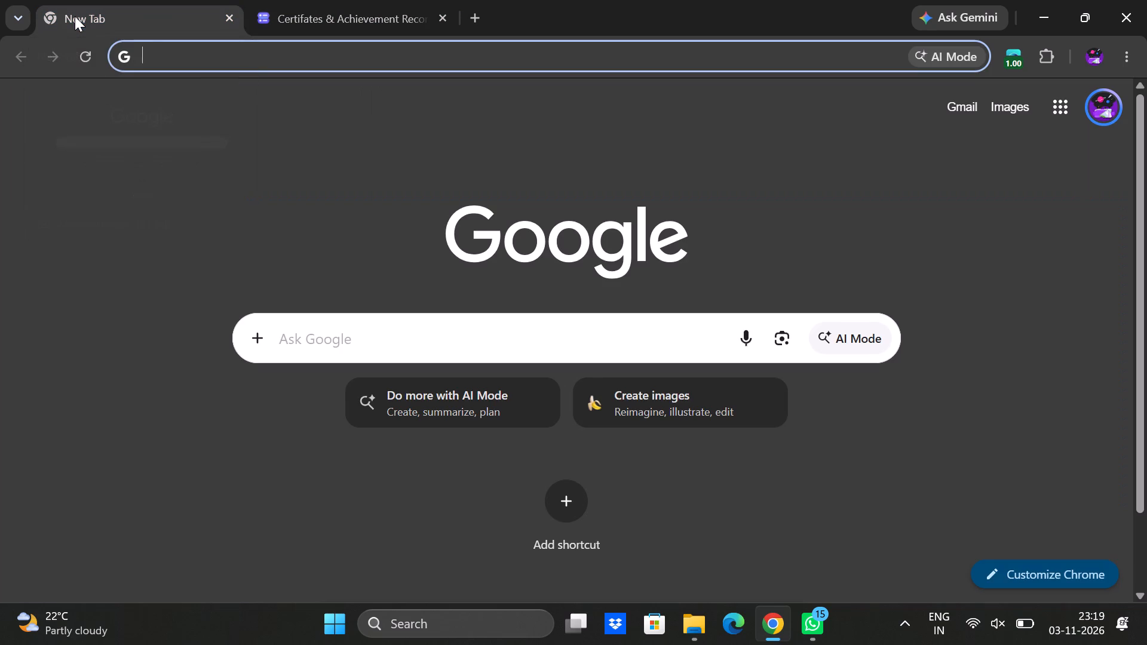
left_click(228, 14)
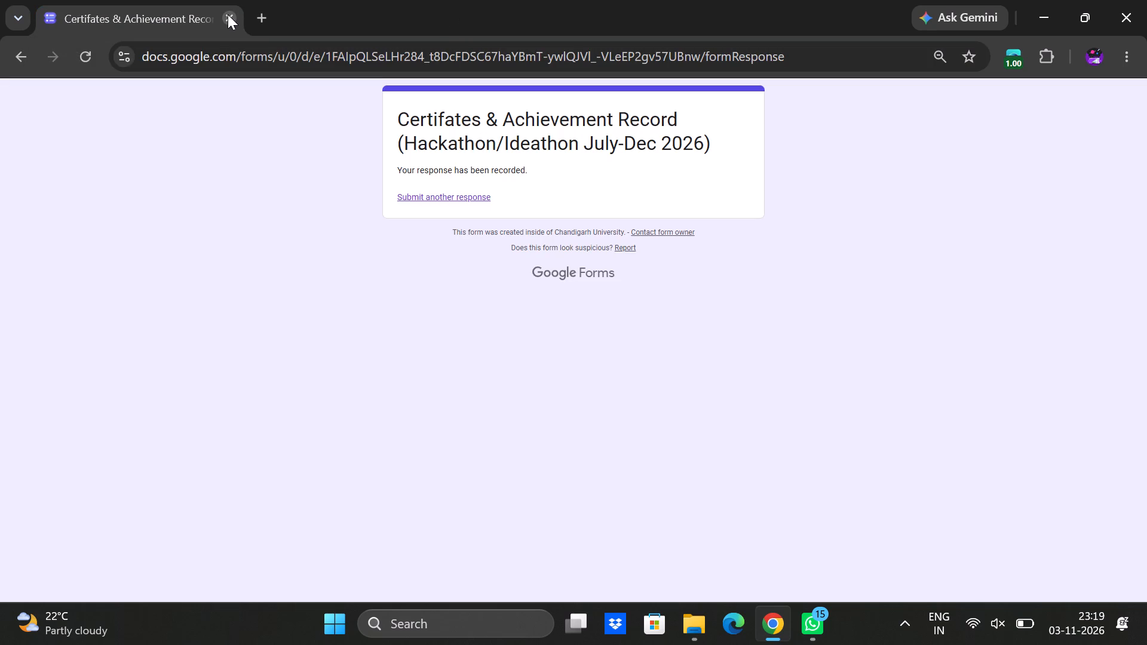
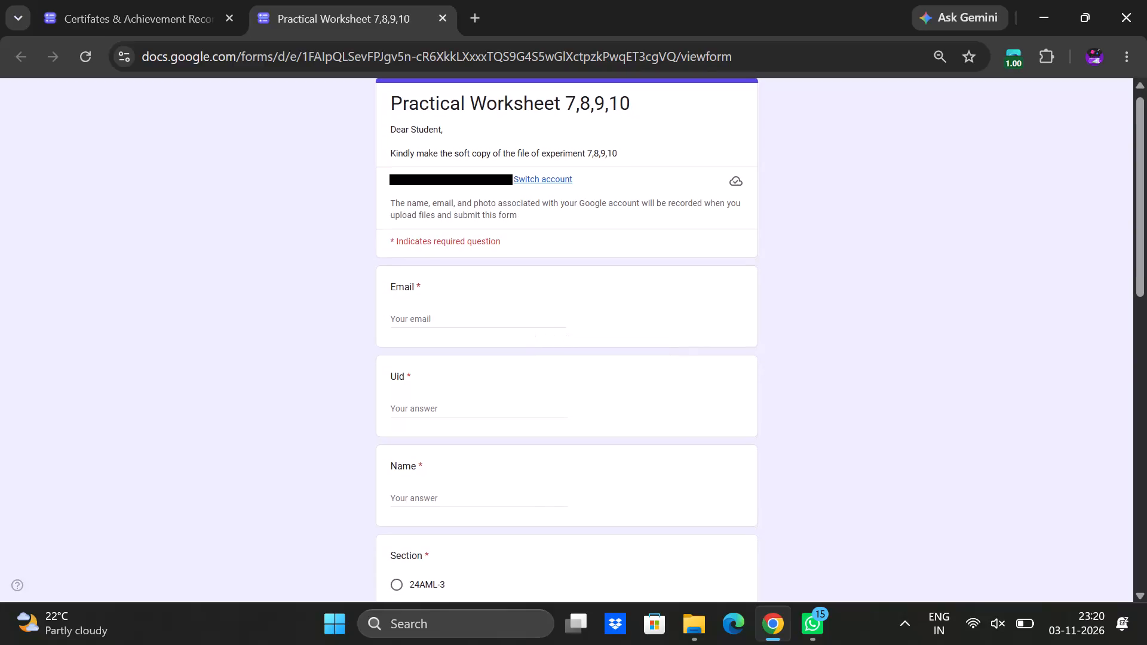
Fill in the Email question of the Practical Worksheet 7,8,9,10 form with the saved email address.
left_click(519, 318)
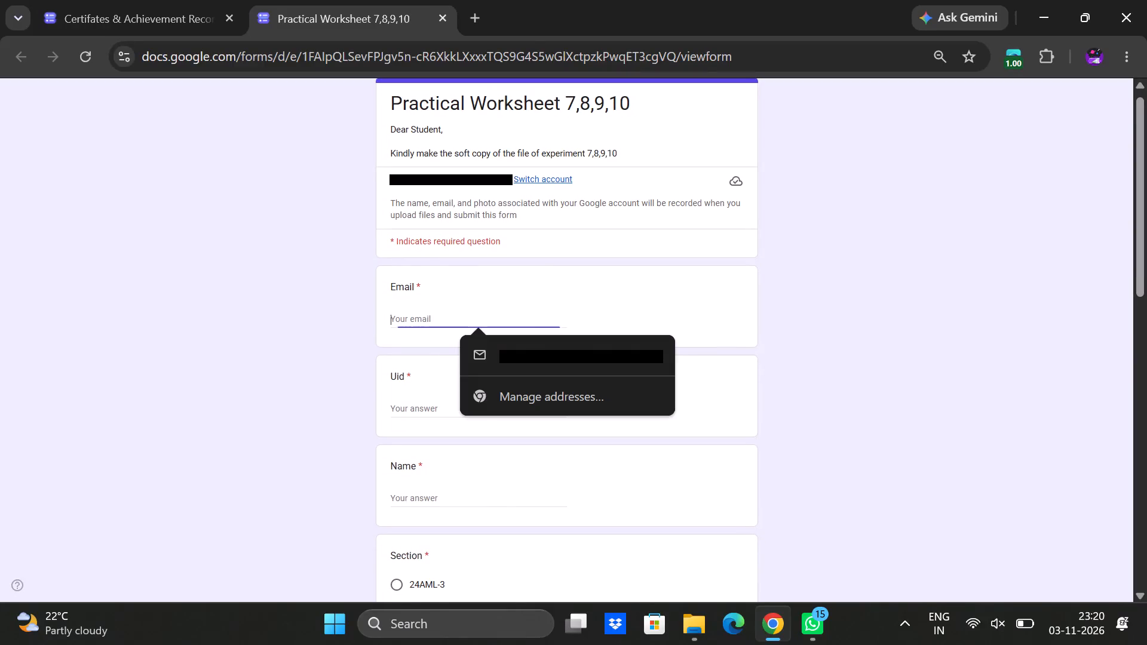
left_click(530, 341)
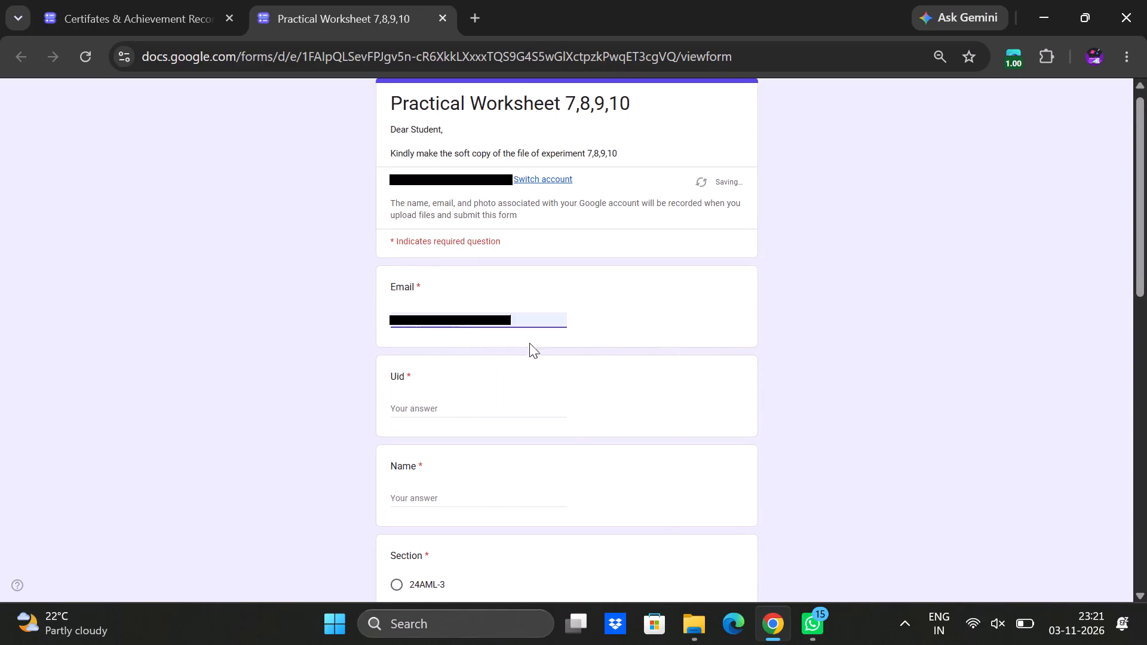
Enter the student's UID in the Uid question of the practical worksheet form.
left_click(501, 403)
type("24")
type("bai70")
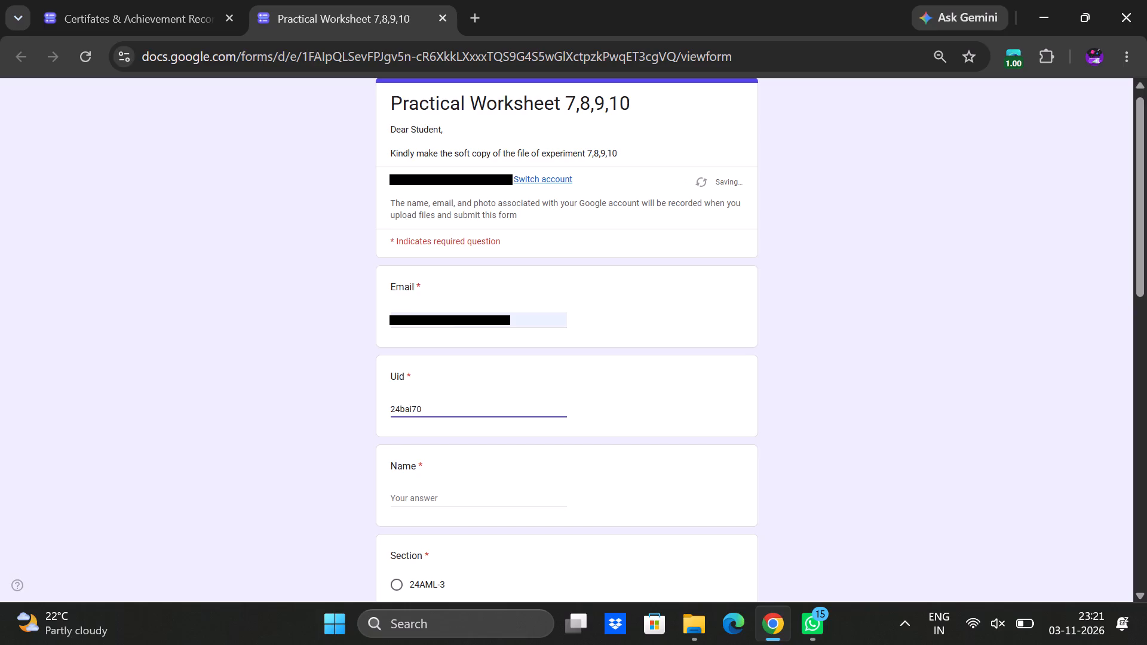
Complete the student's Uid and fill in the student's first name in the Practical Worksheet 7,8,9,10 form.
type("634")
scroll(501, 403, "down", 1)
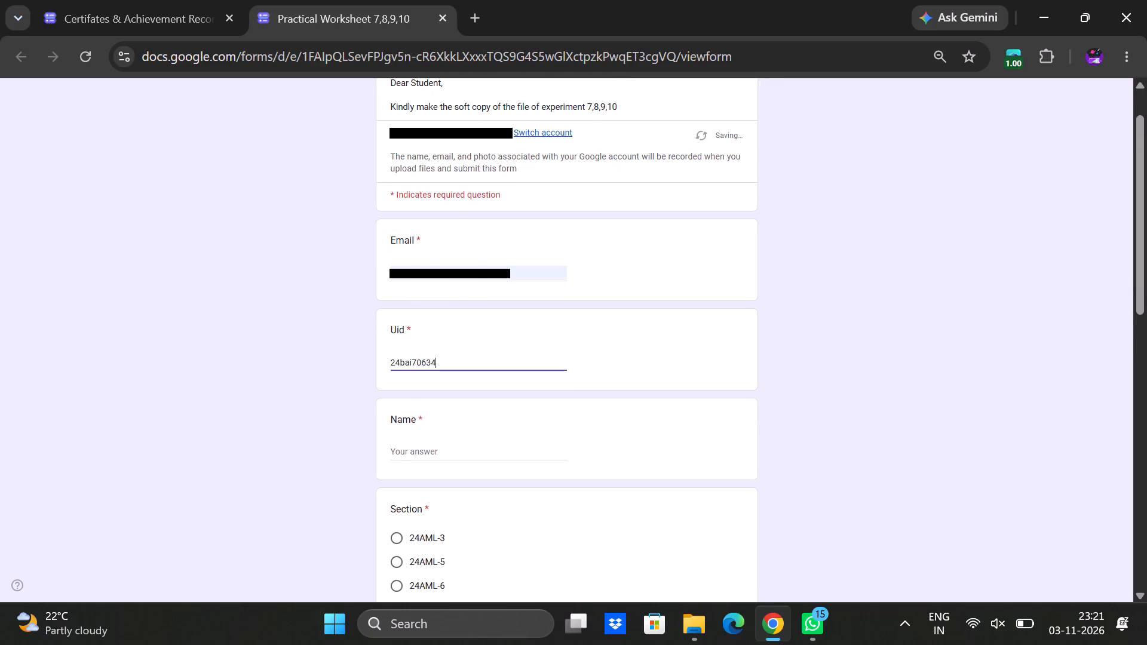
left_click(427, 449)
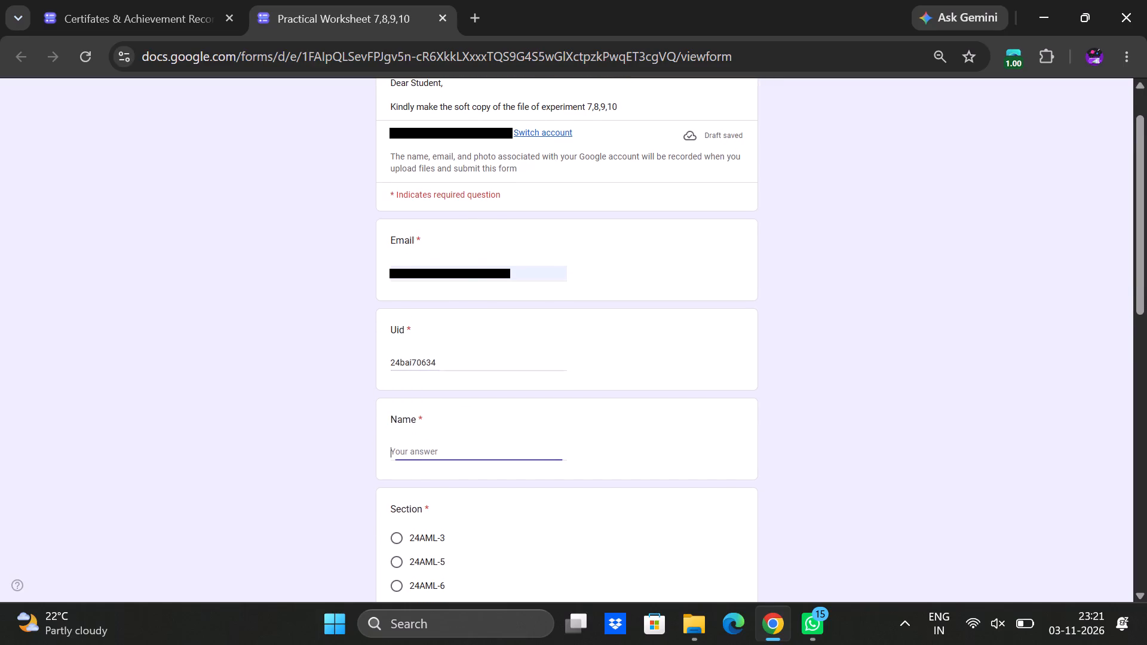
type("harshit")
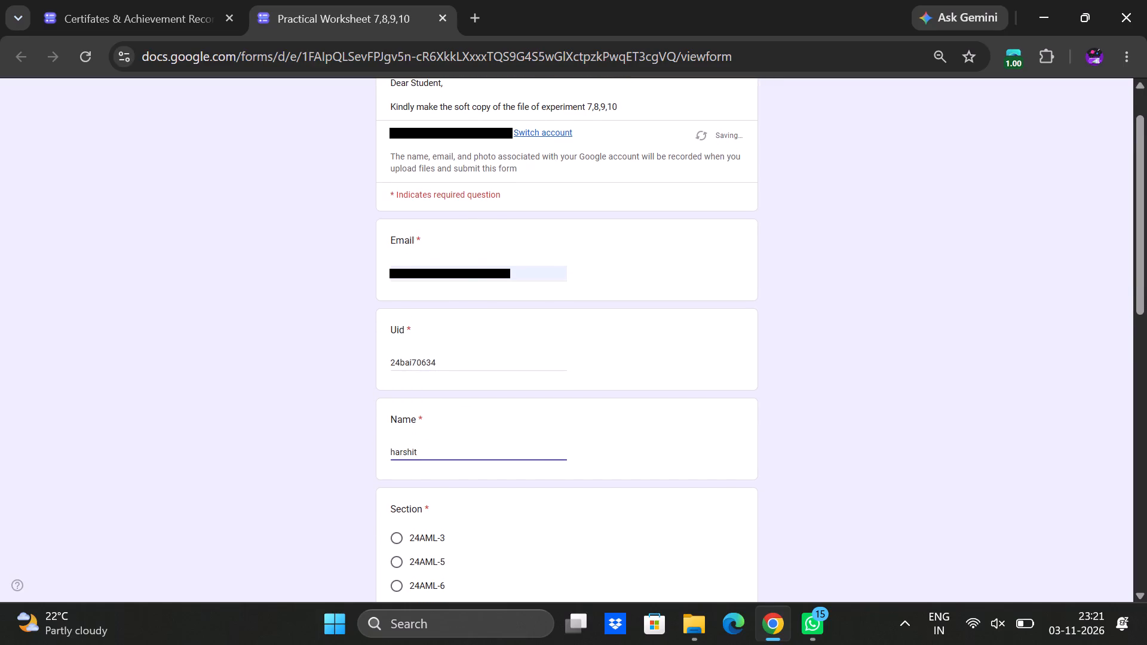
Choose 24AML-3 as the Section and B as the Group.
scroll(443, 370, "down", 2)
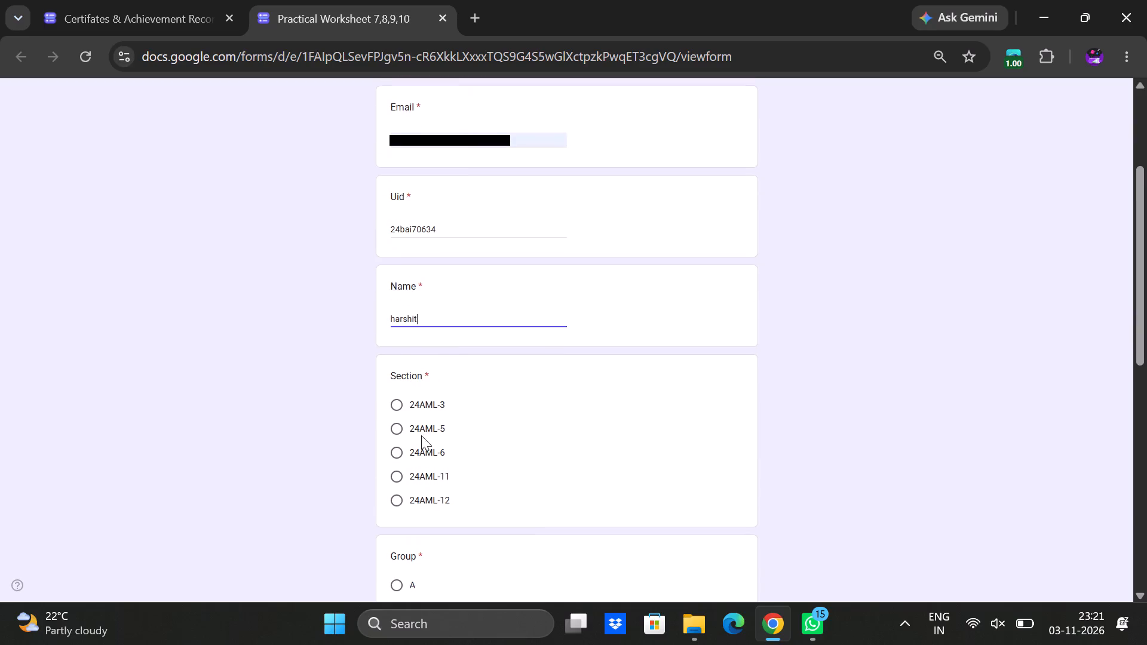
left_click(427, 408)
scroll(427, 408, "down", 2)
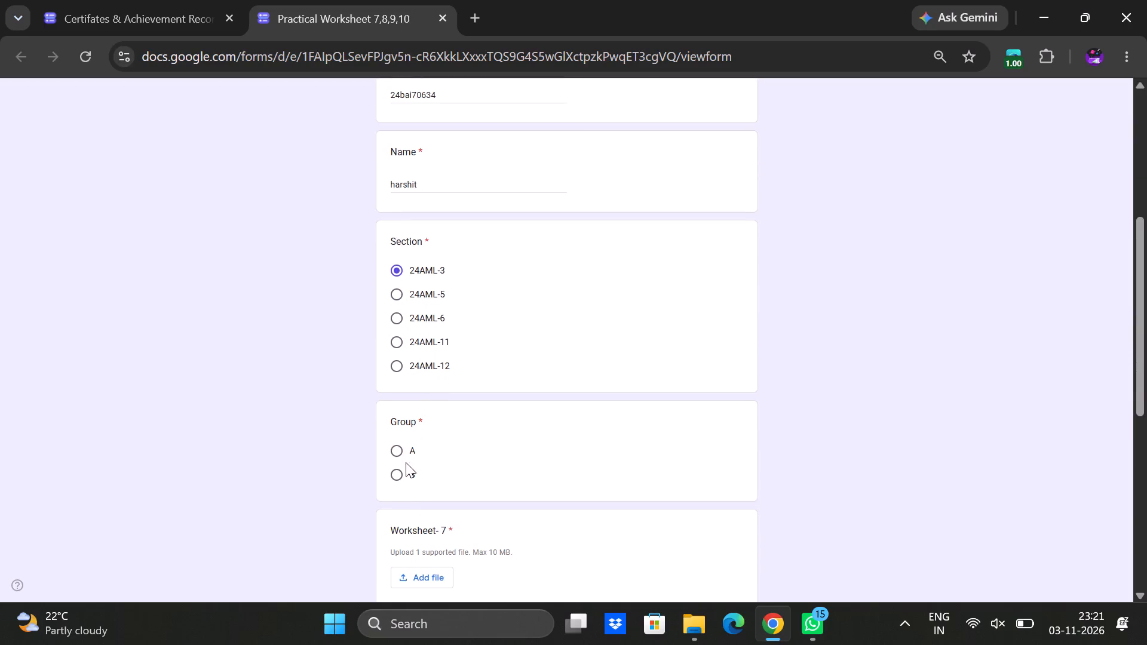
left_click(400, 474)
Upload Soft_computing_EXP7.docx from the Downloads folder as the answer to Worksheet-7.
scroll(400, 474, "down", 1)
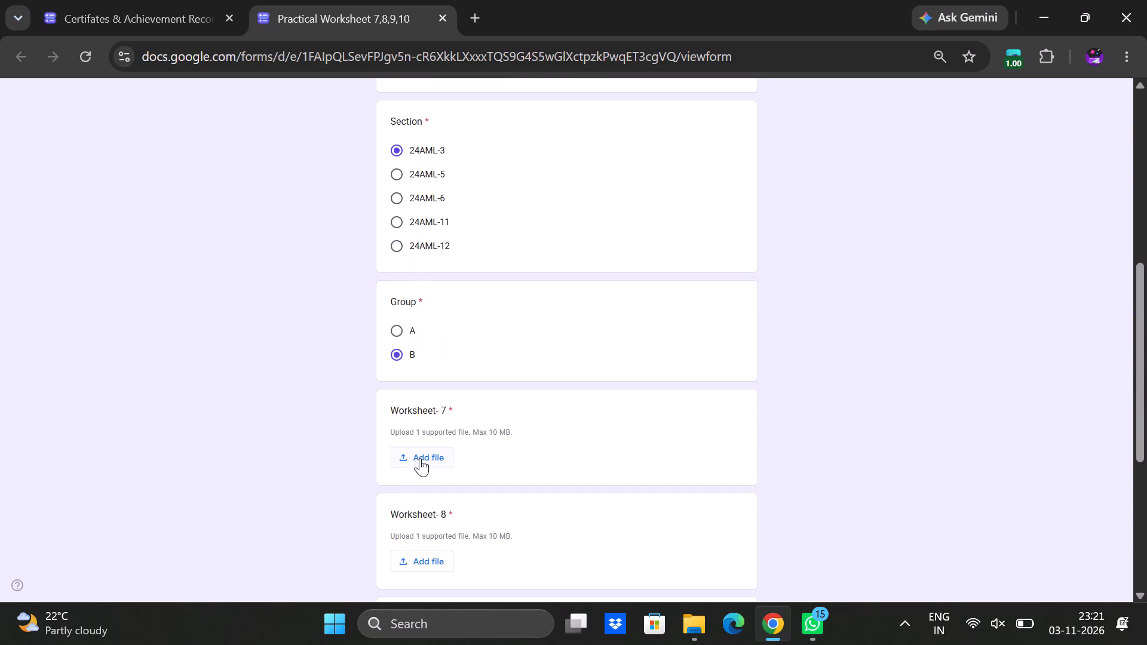
scroll(421, 457, "down", 3)
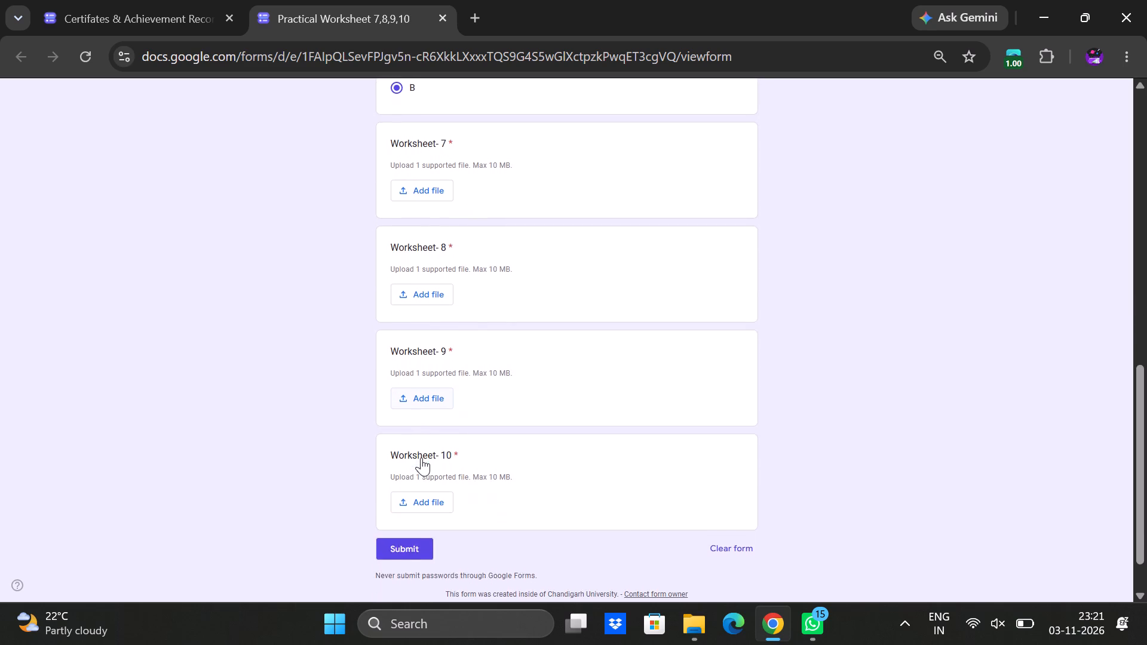
scroll(421, 457, "down", 1)
scroll(421, 457, "up", 1)
left_click(416, 291)
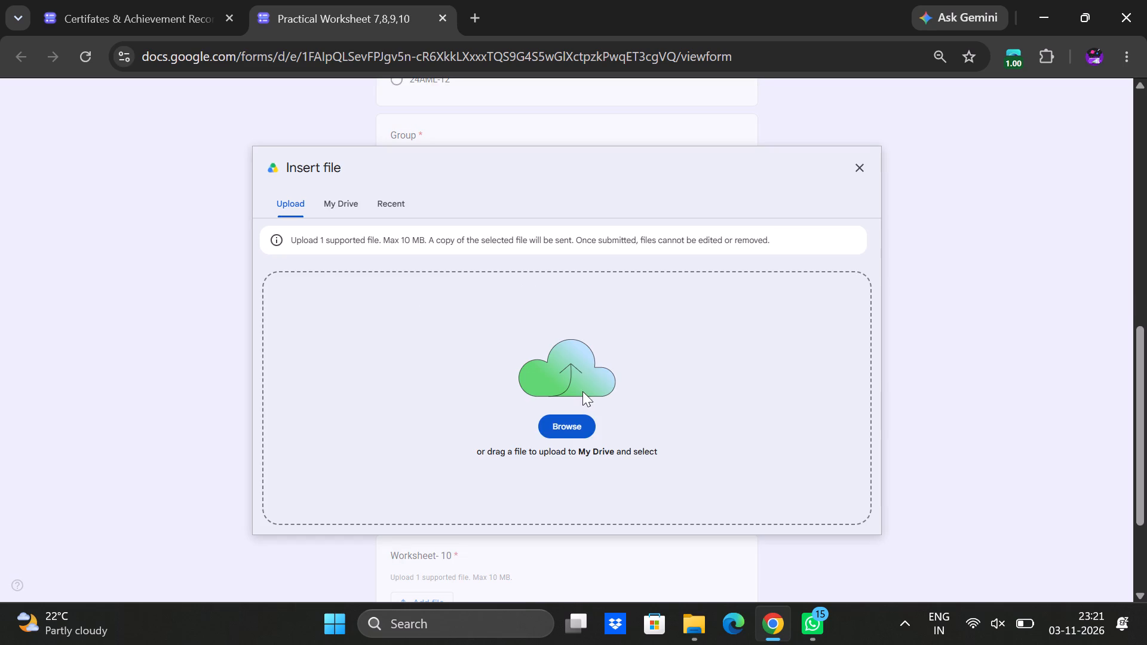
left_click(586, 431)
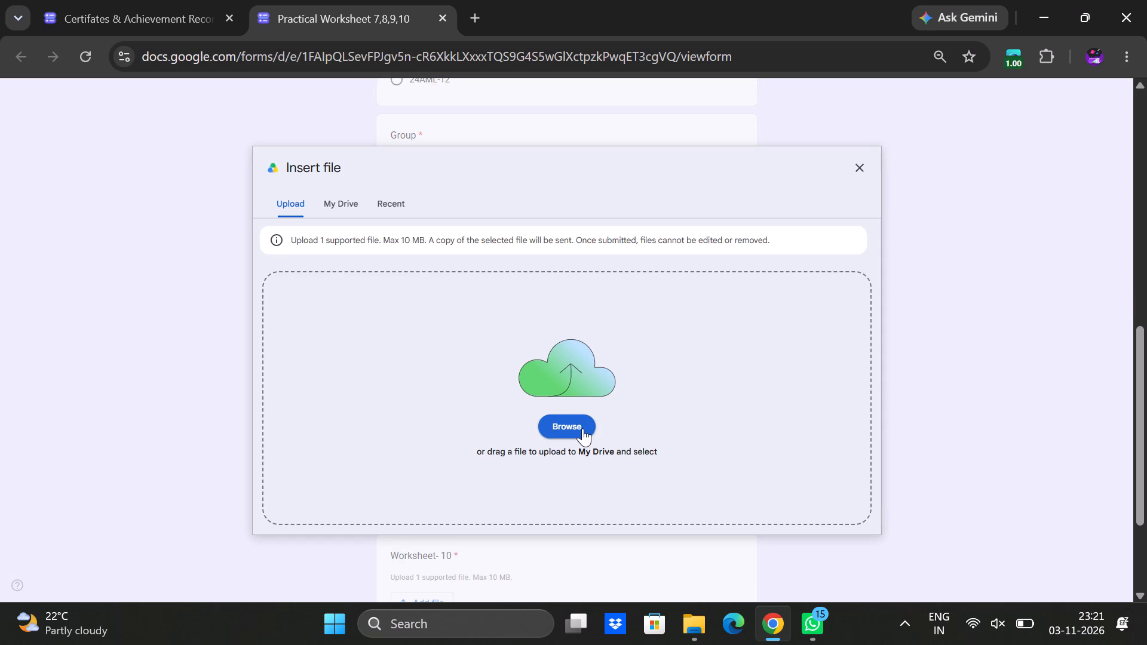
left_click(579, 428)
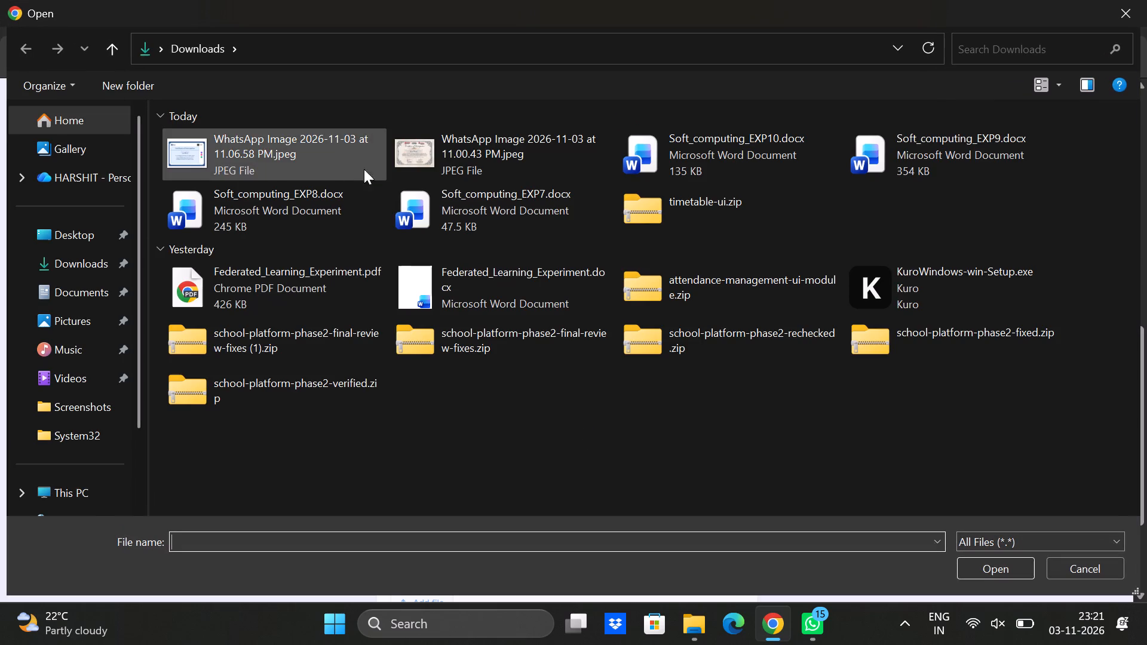
left_click(501, 219)
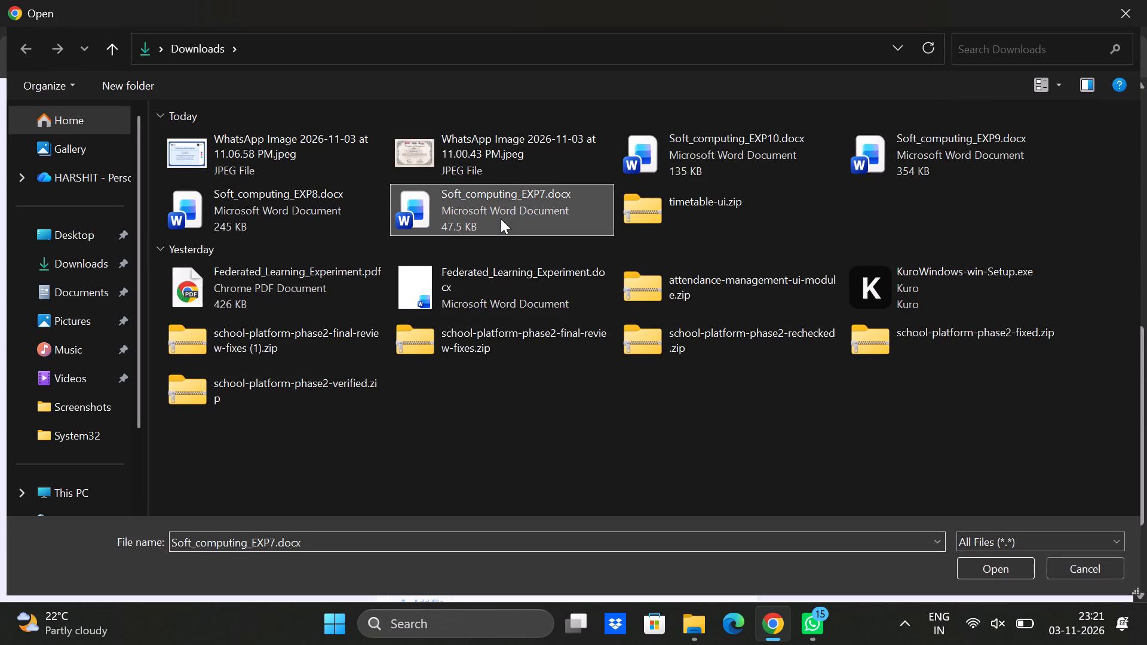
left_click(971, 568)
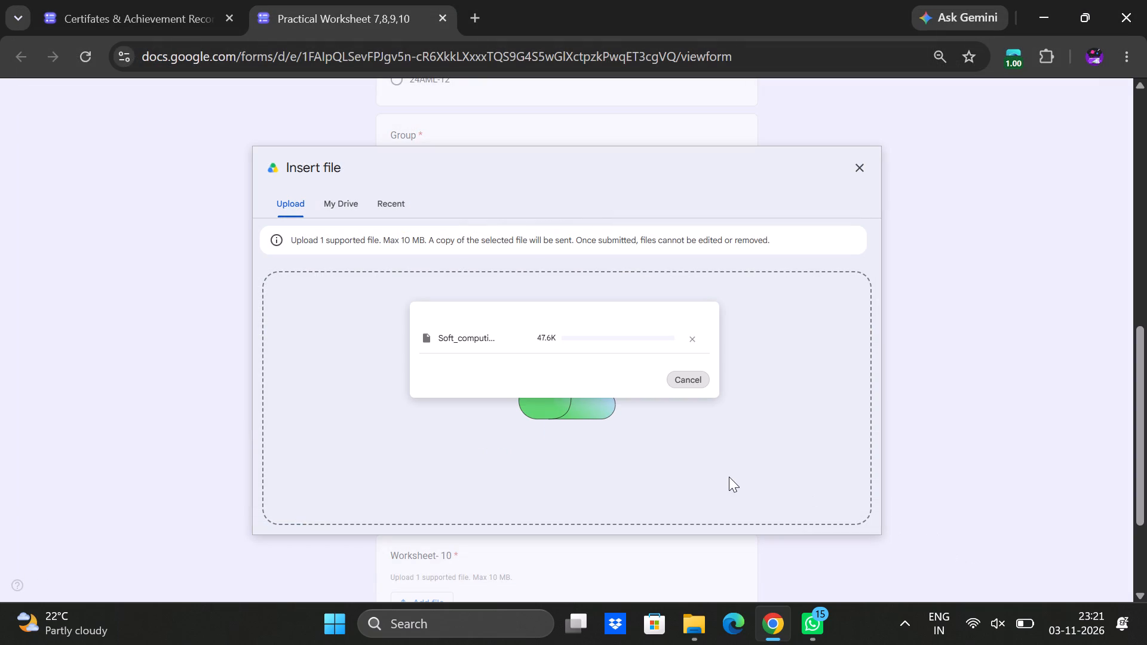
Upload Soft_computing_EXP8.docx from the Downloads folder as the answer to Worksheet-8.
scroll(604, 510, "down", 1)
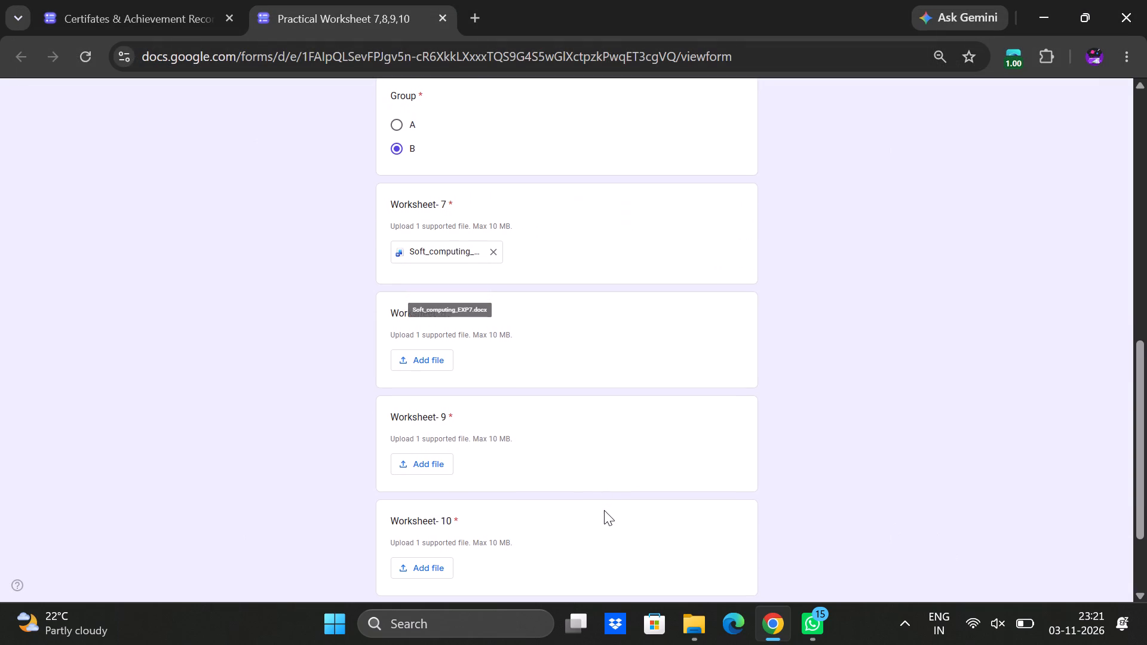
left_click(428, 360)
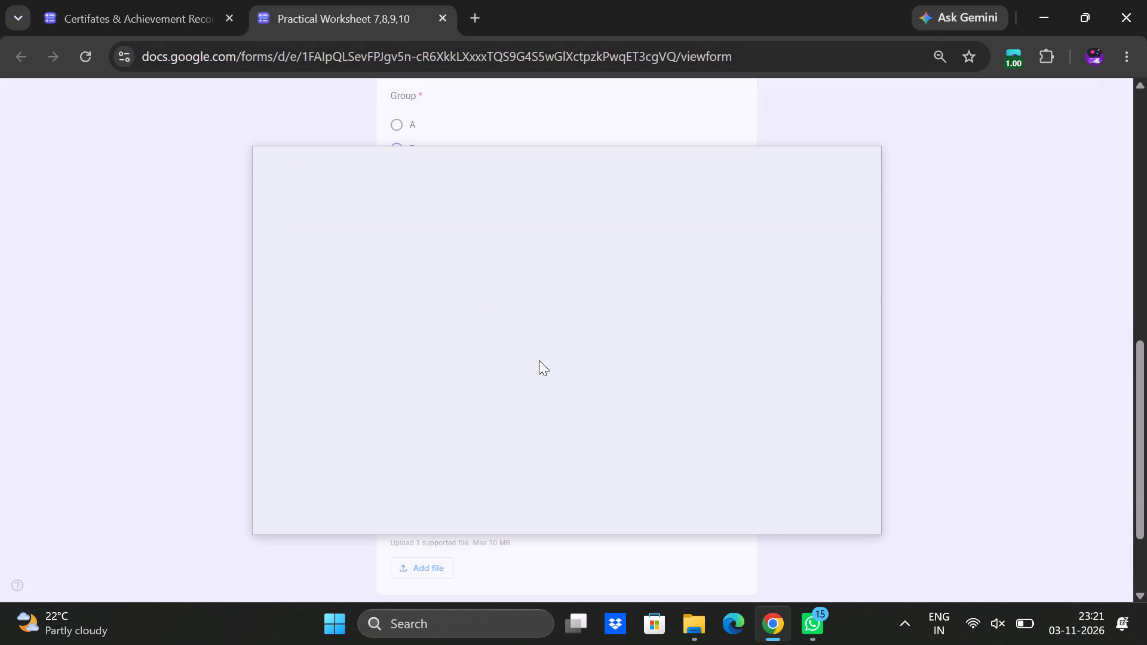
left_click(575, 420)
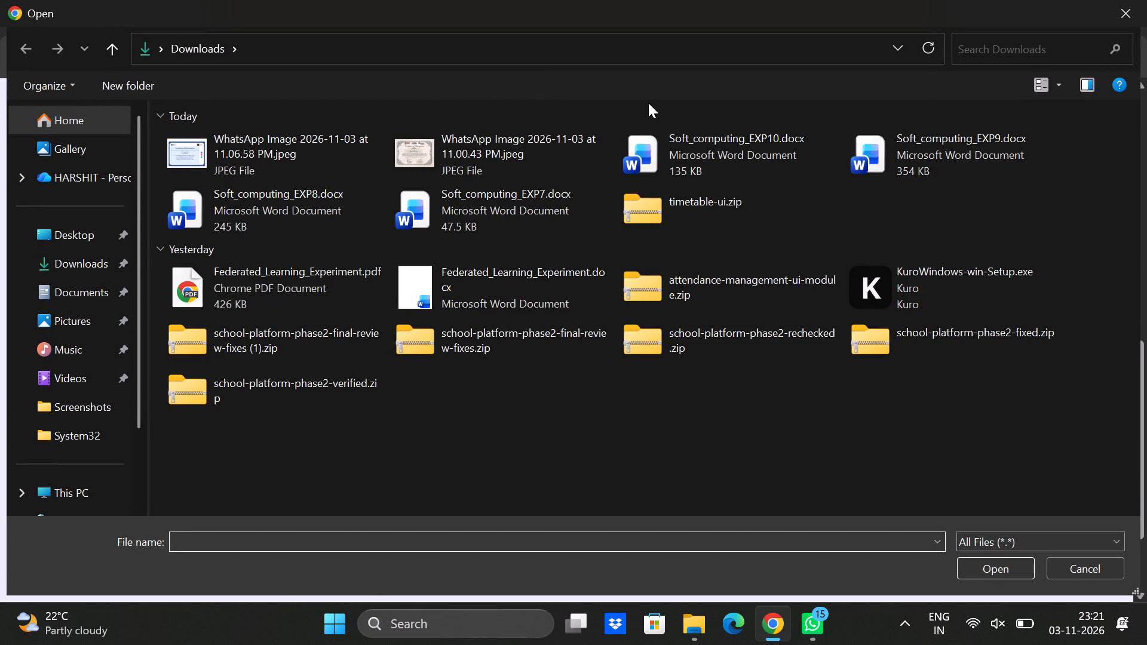
left_click(341, 199)
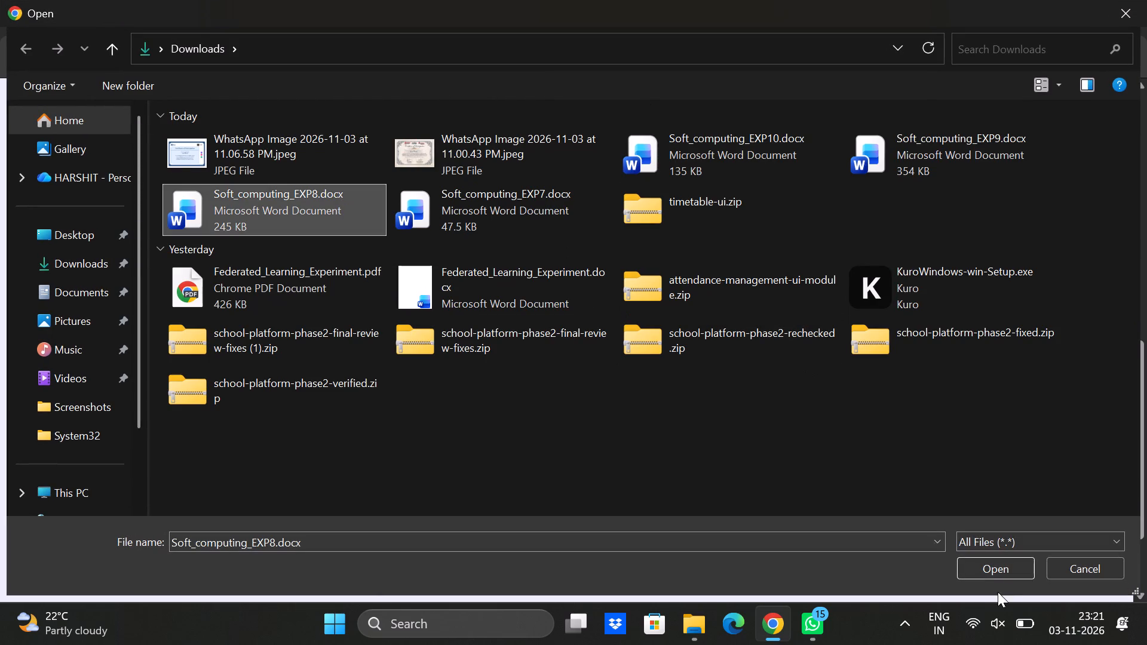
left_click(993, 575)
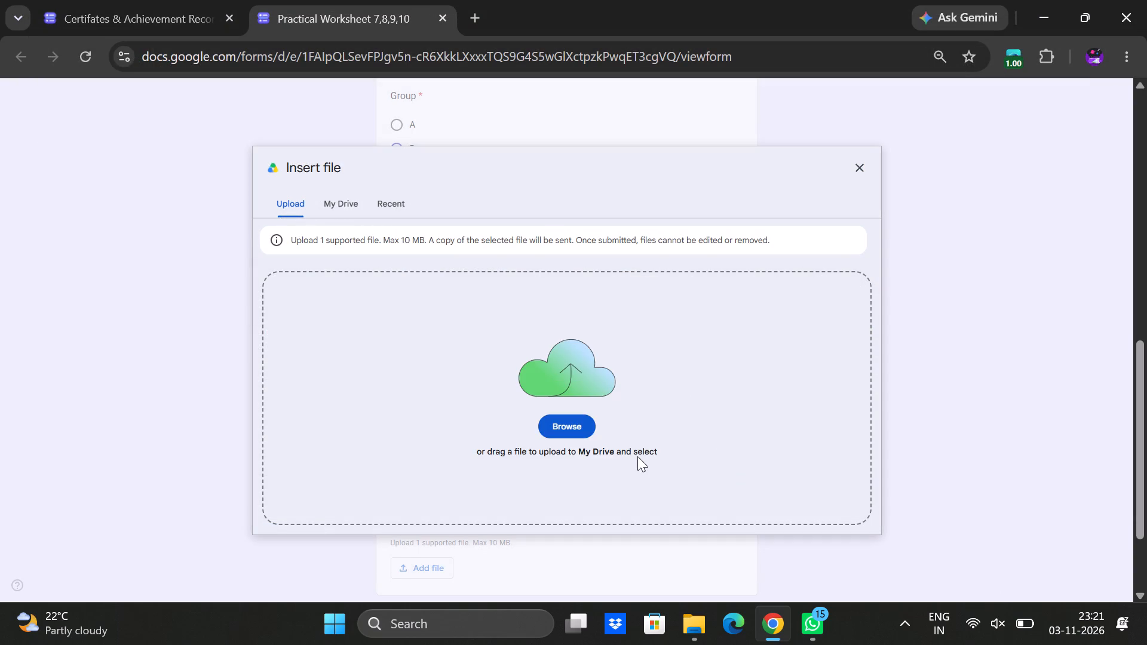
Upload Soft_computing_EXP9.docx from the Downloads folder as the answer to Worksheet-9.
left_click(434, 464)
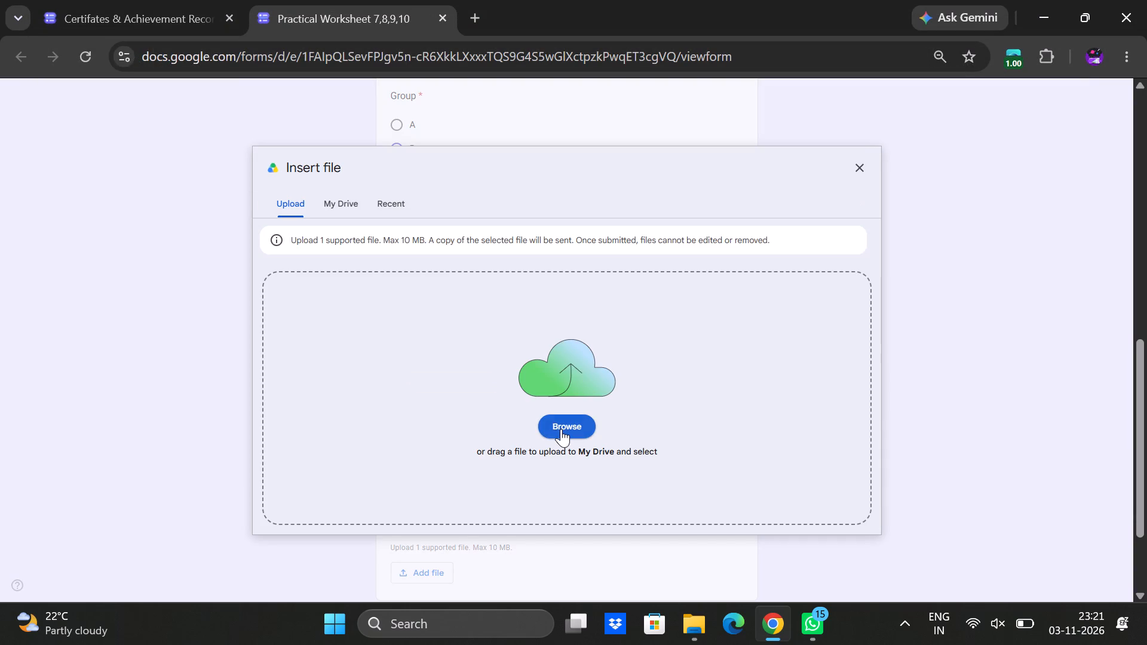
left_click(561, 429)
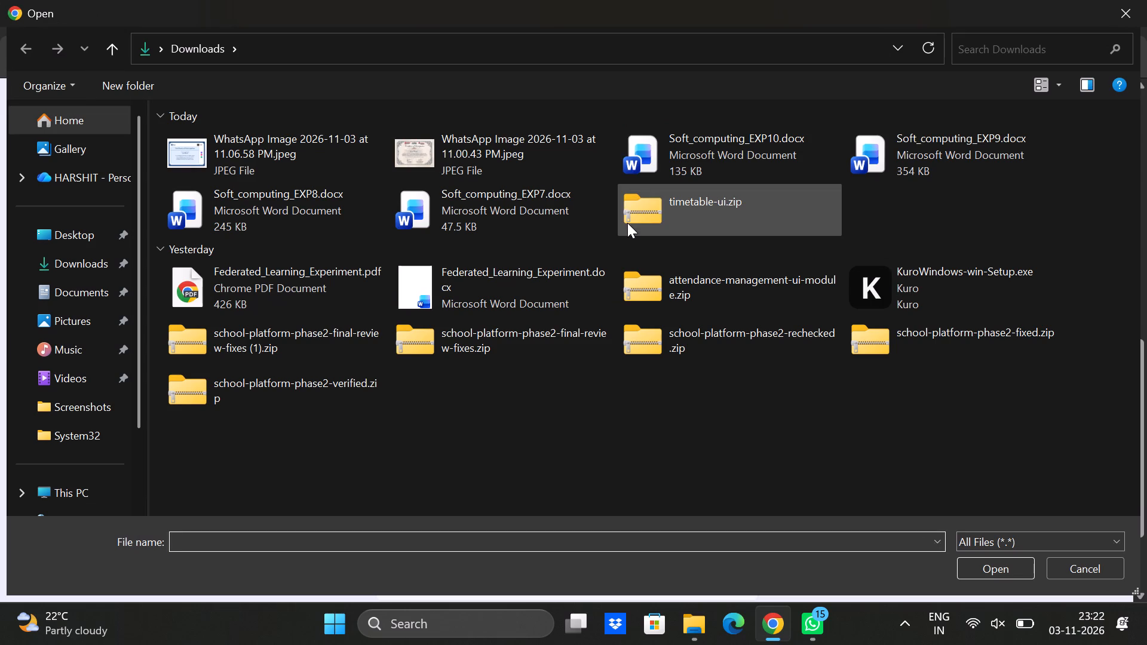
left_click(878, 137)
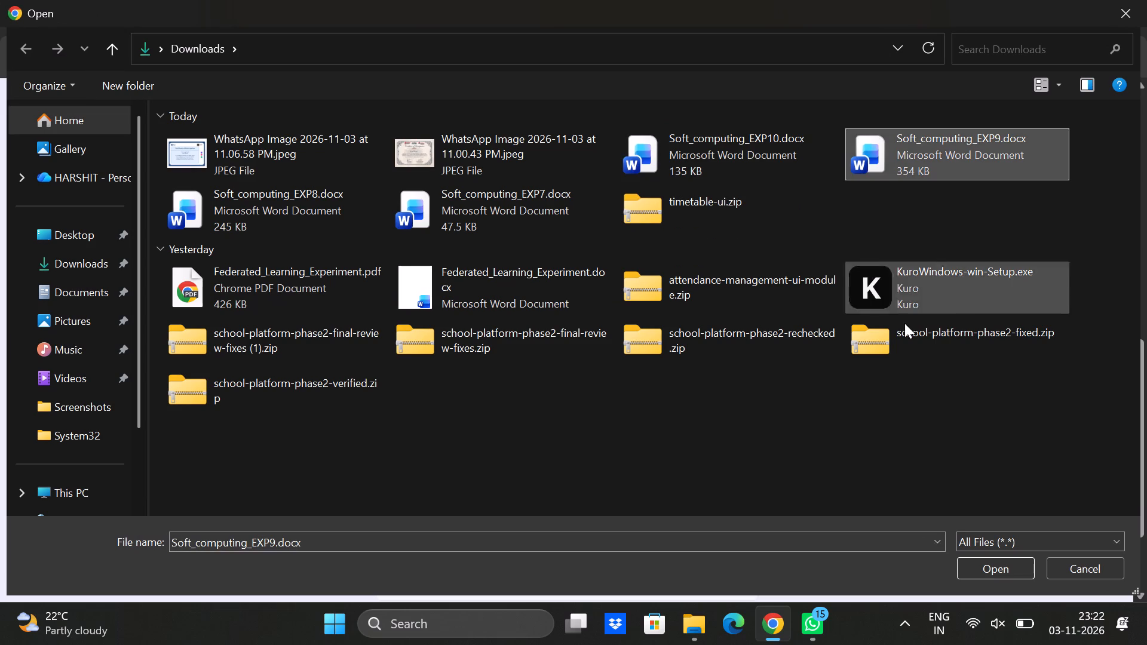
left_click(990, 566)
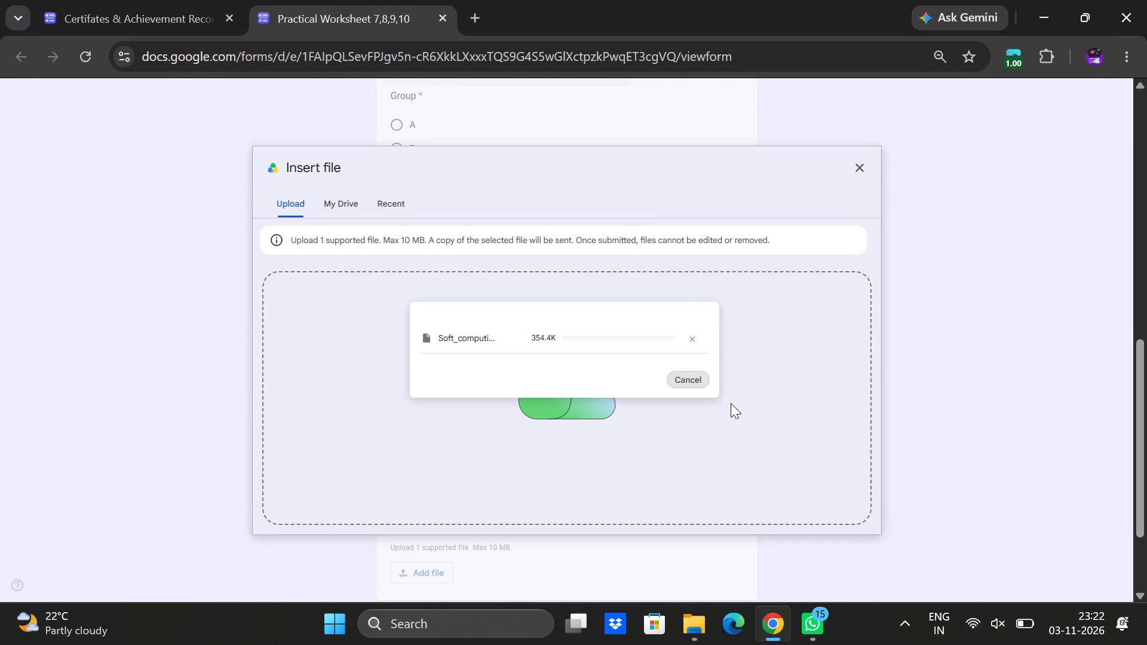
Upload Soft_computing_EXP10.docx from the Downloads folder as the answer to Worksheet-10.
scroll(501, 499, "down", 1)
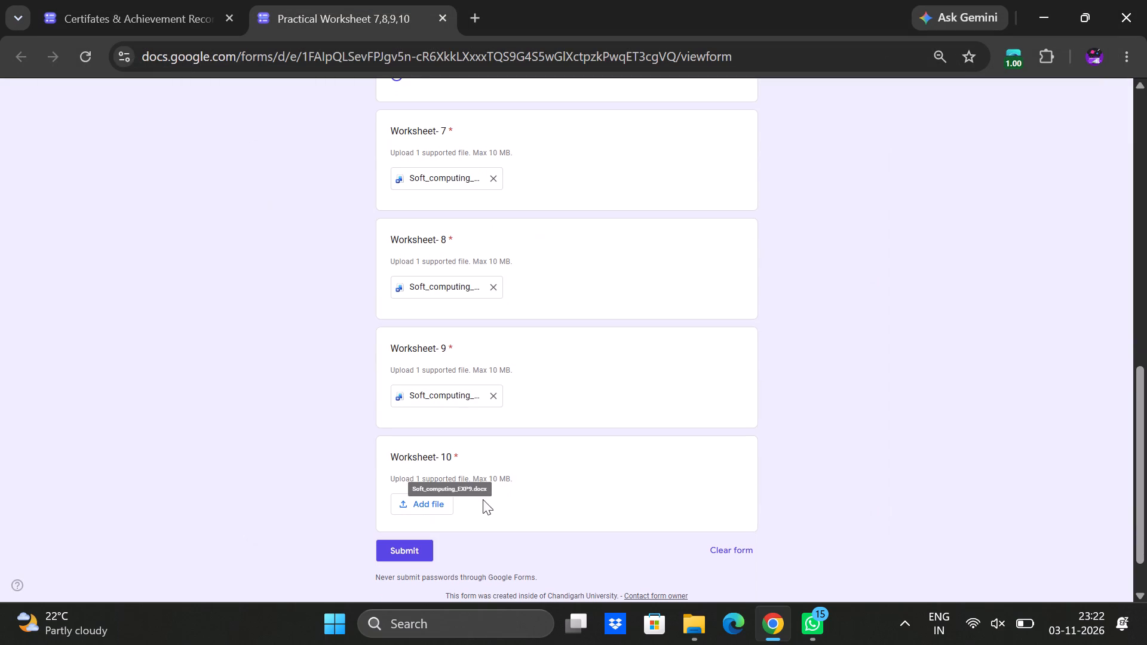
left_click(437, 503)
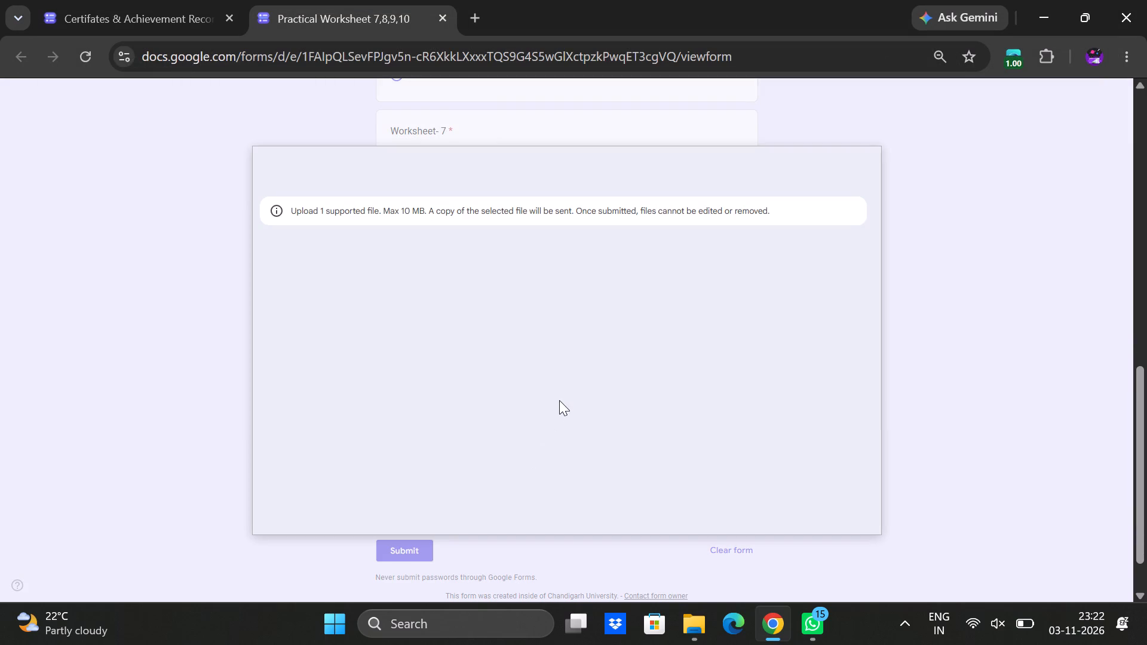
left_click(566, 426)
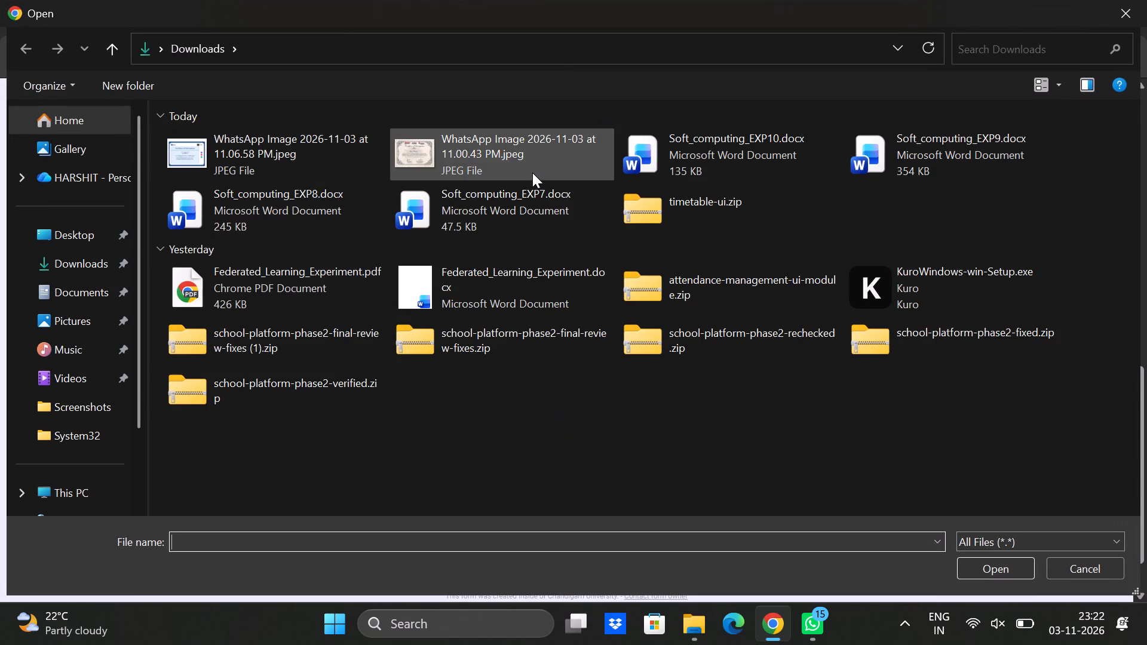
left_click(659, 151)
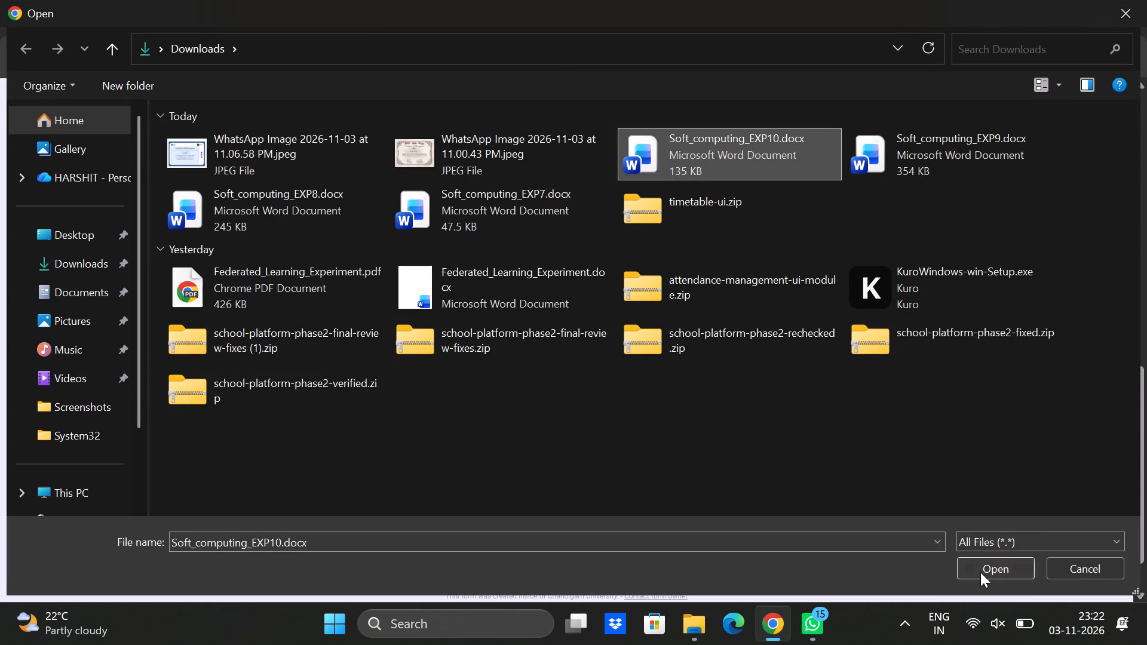
left_click(980, 573)
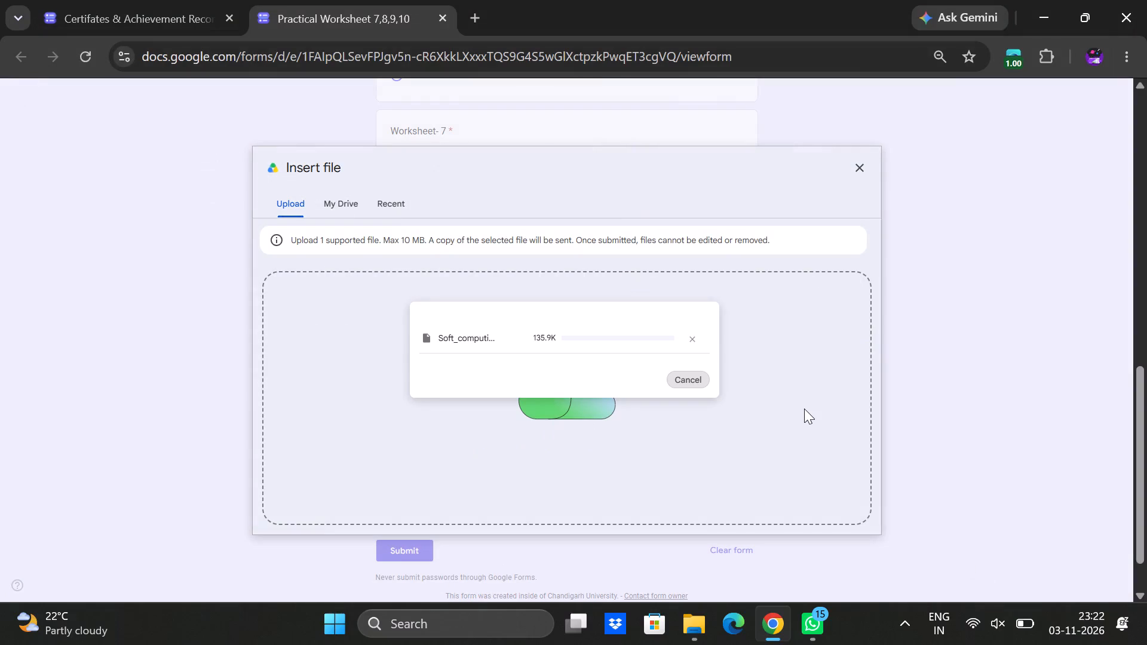
Review the student details, section, group and four worksheet uploads throughout the completed form.
scroll(804, 408, "up", 1)
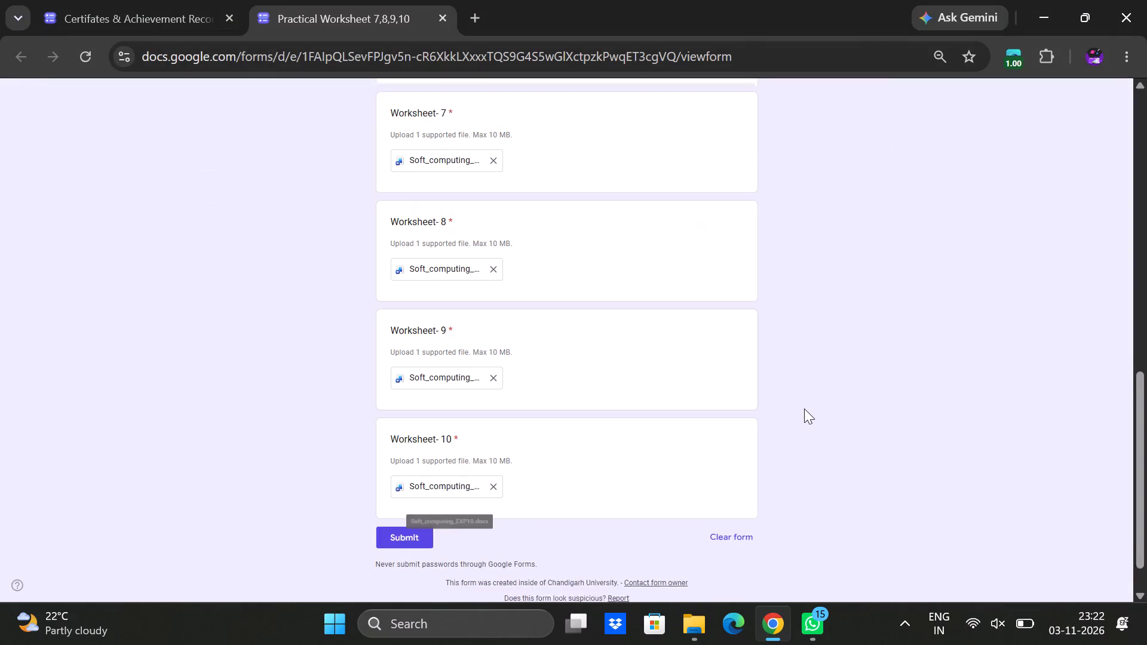
scroll(804, 408, "up", 2)
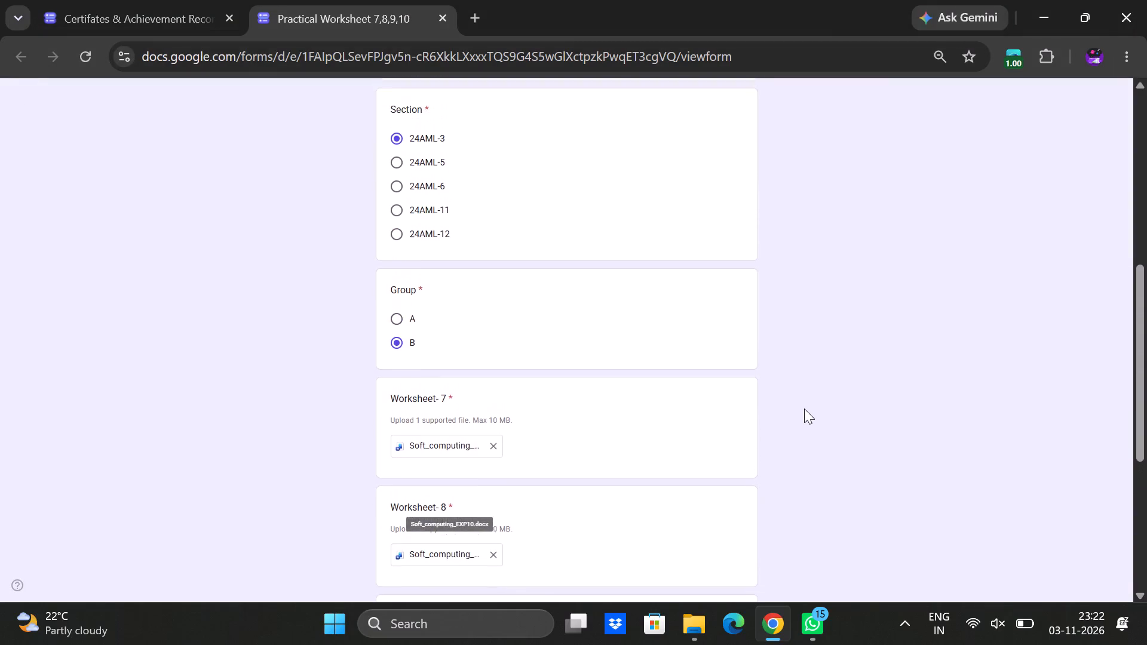
scroll(804, 408, "up", 3)
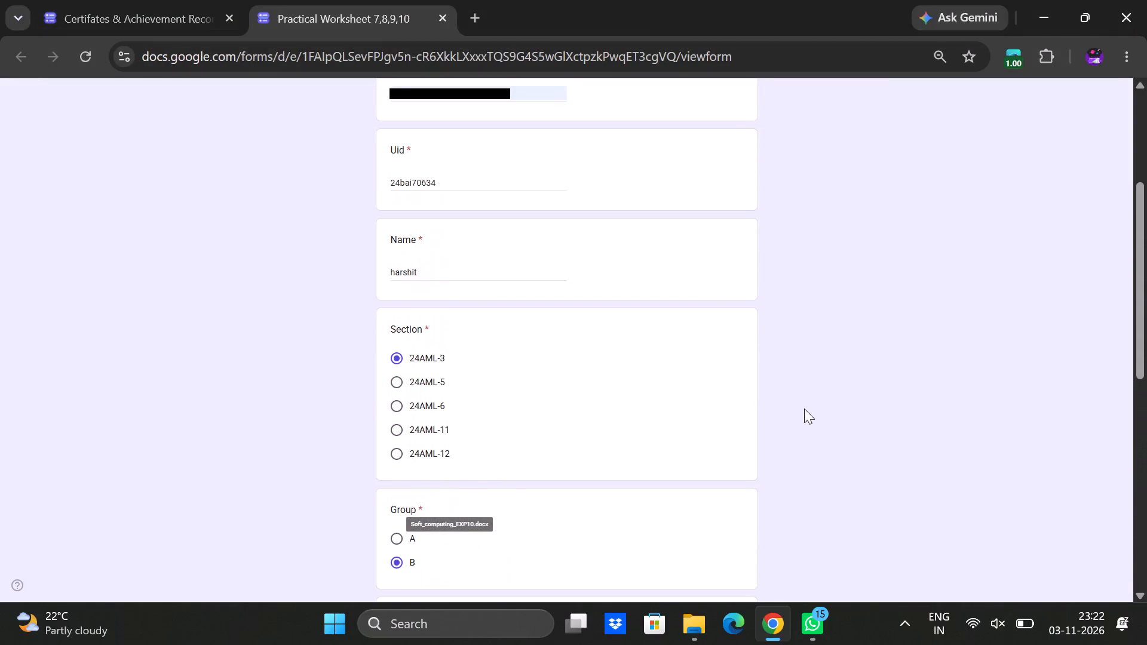
scroll(804, 408, "up", 1)
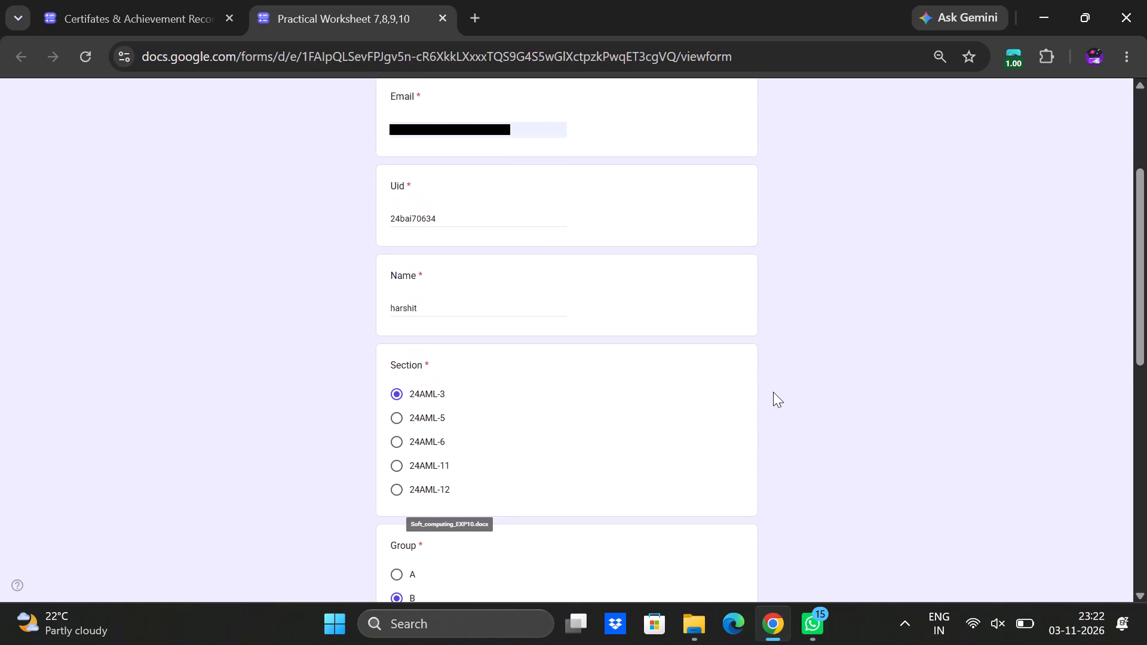
scroll(773, 392, "up", 2)
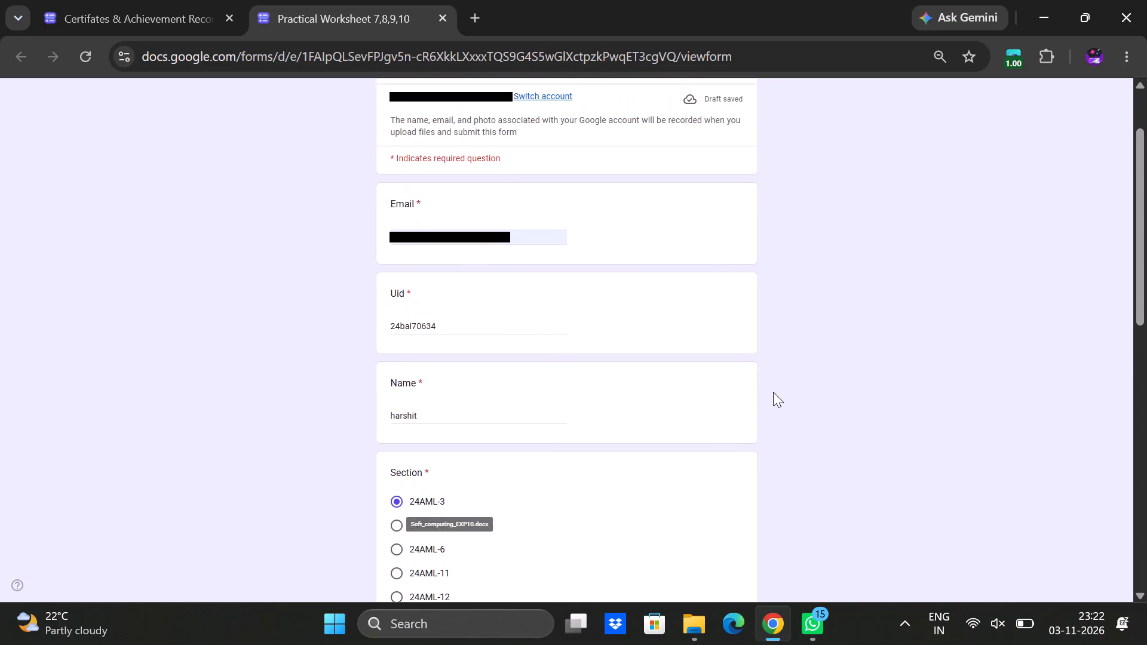
scroll(773, 392, "up", 1)
scroll(773, 392, "down", 9)
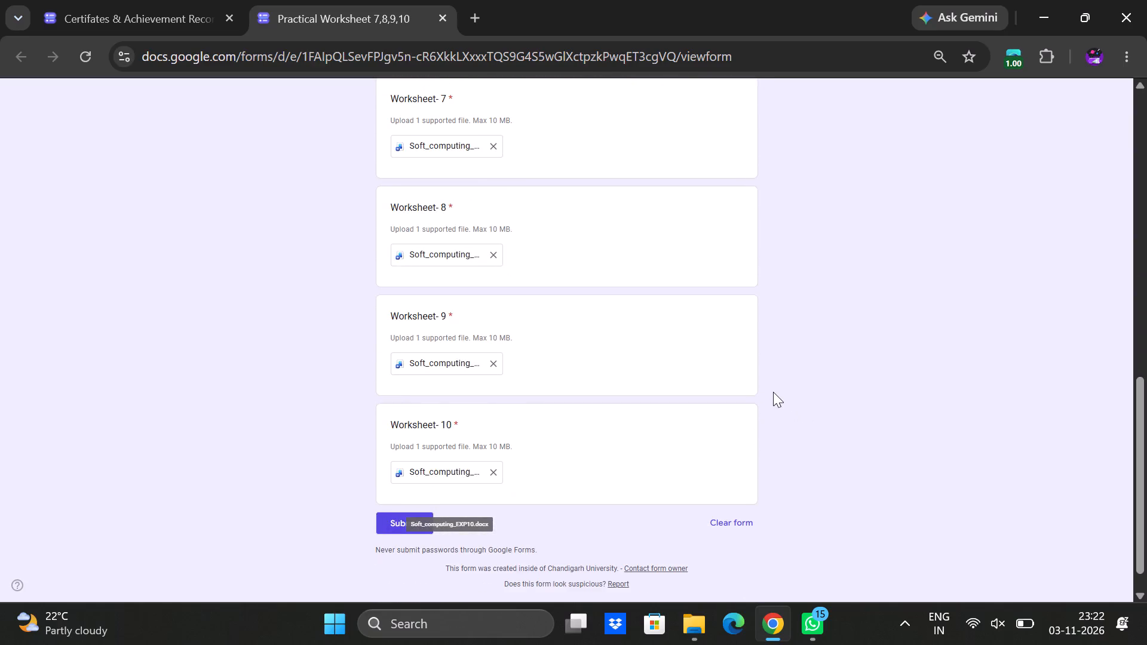
Submit the completed Practical Worksheet 7,8,9,10 form.
scroll(773, 392, "down", 1)
left_click(422, 493)
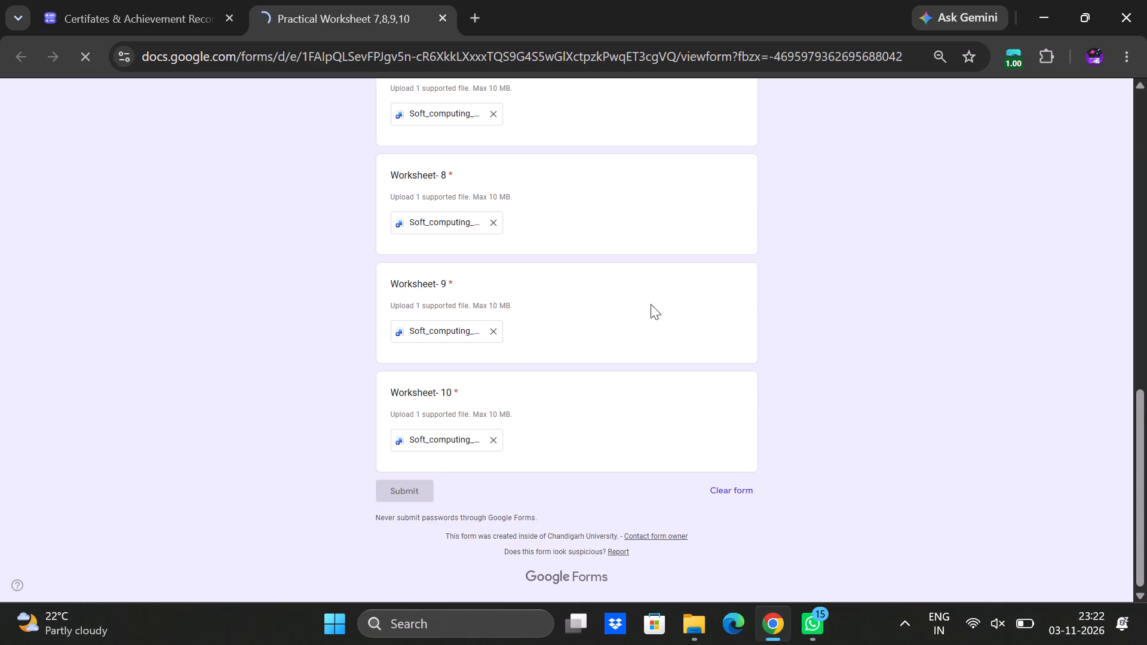
scroll(651, 304, "up", 2)
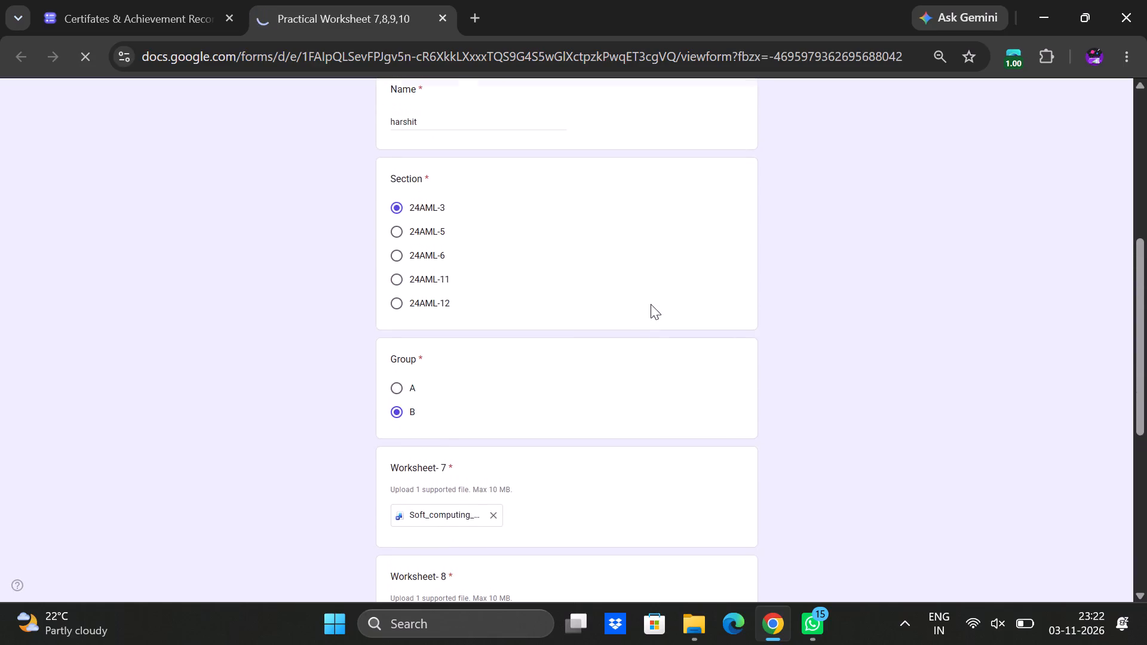
scroll(651, 304, "up", 3)
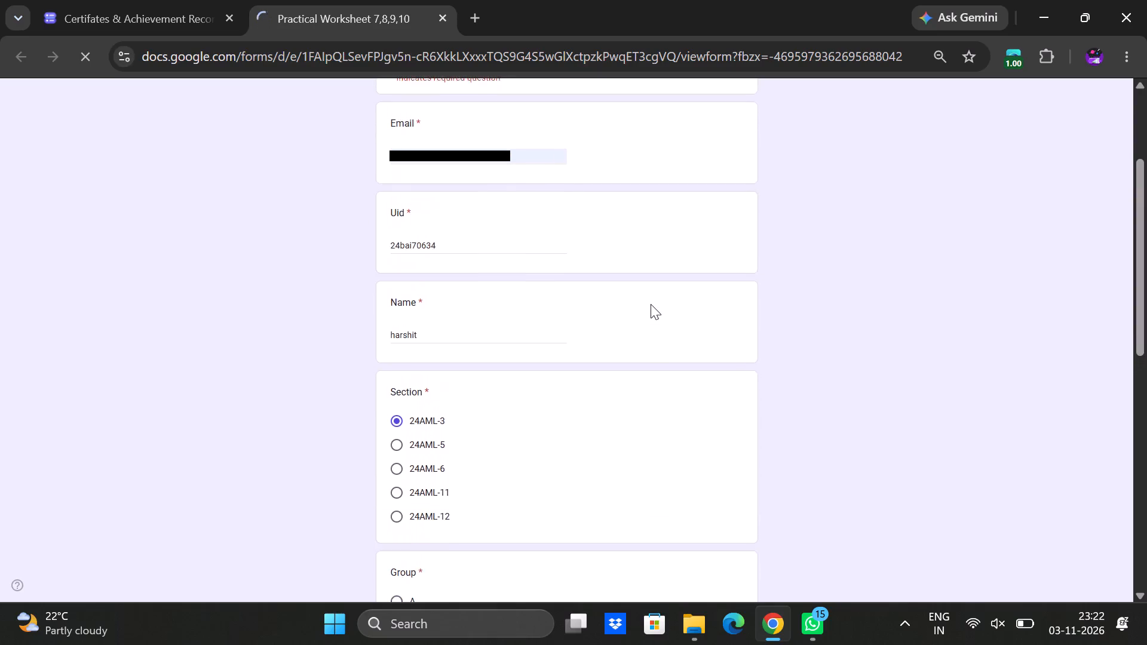
scroll(651, 304, "up", 2)
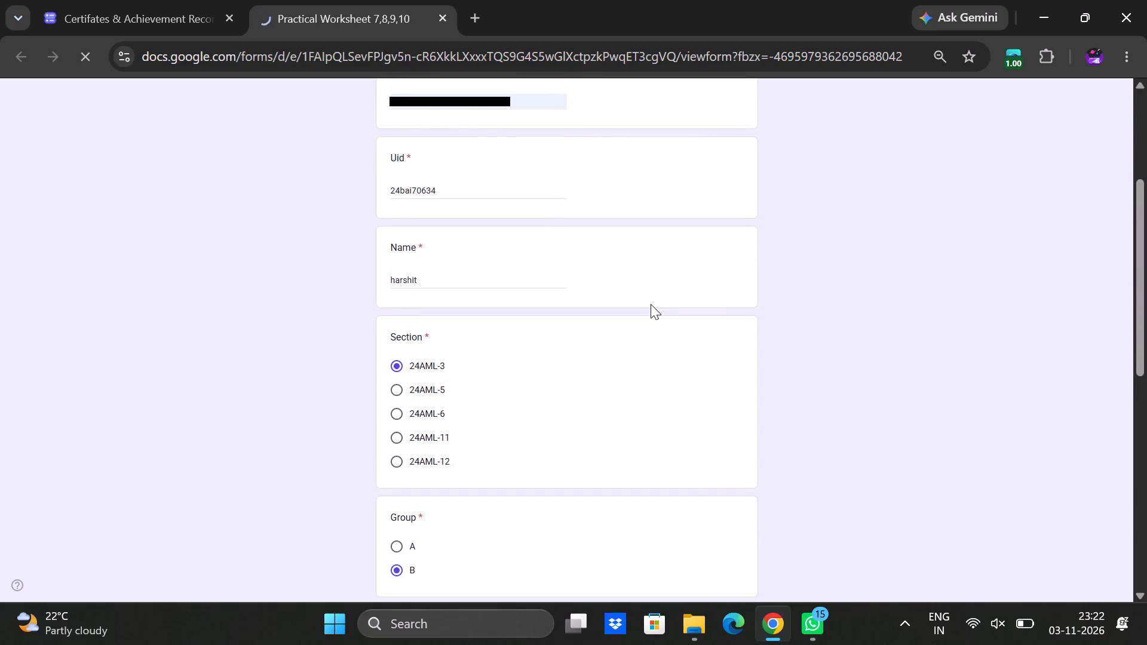
scroll(651, 304, "up", 1)
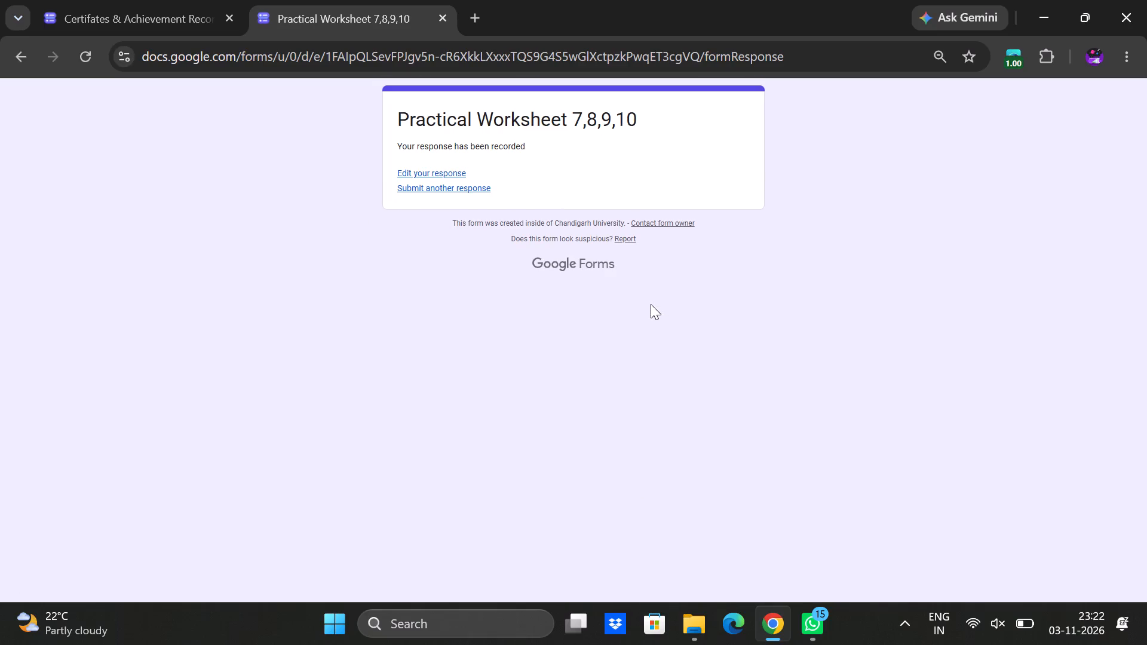